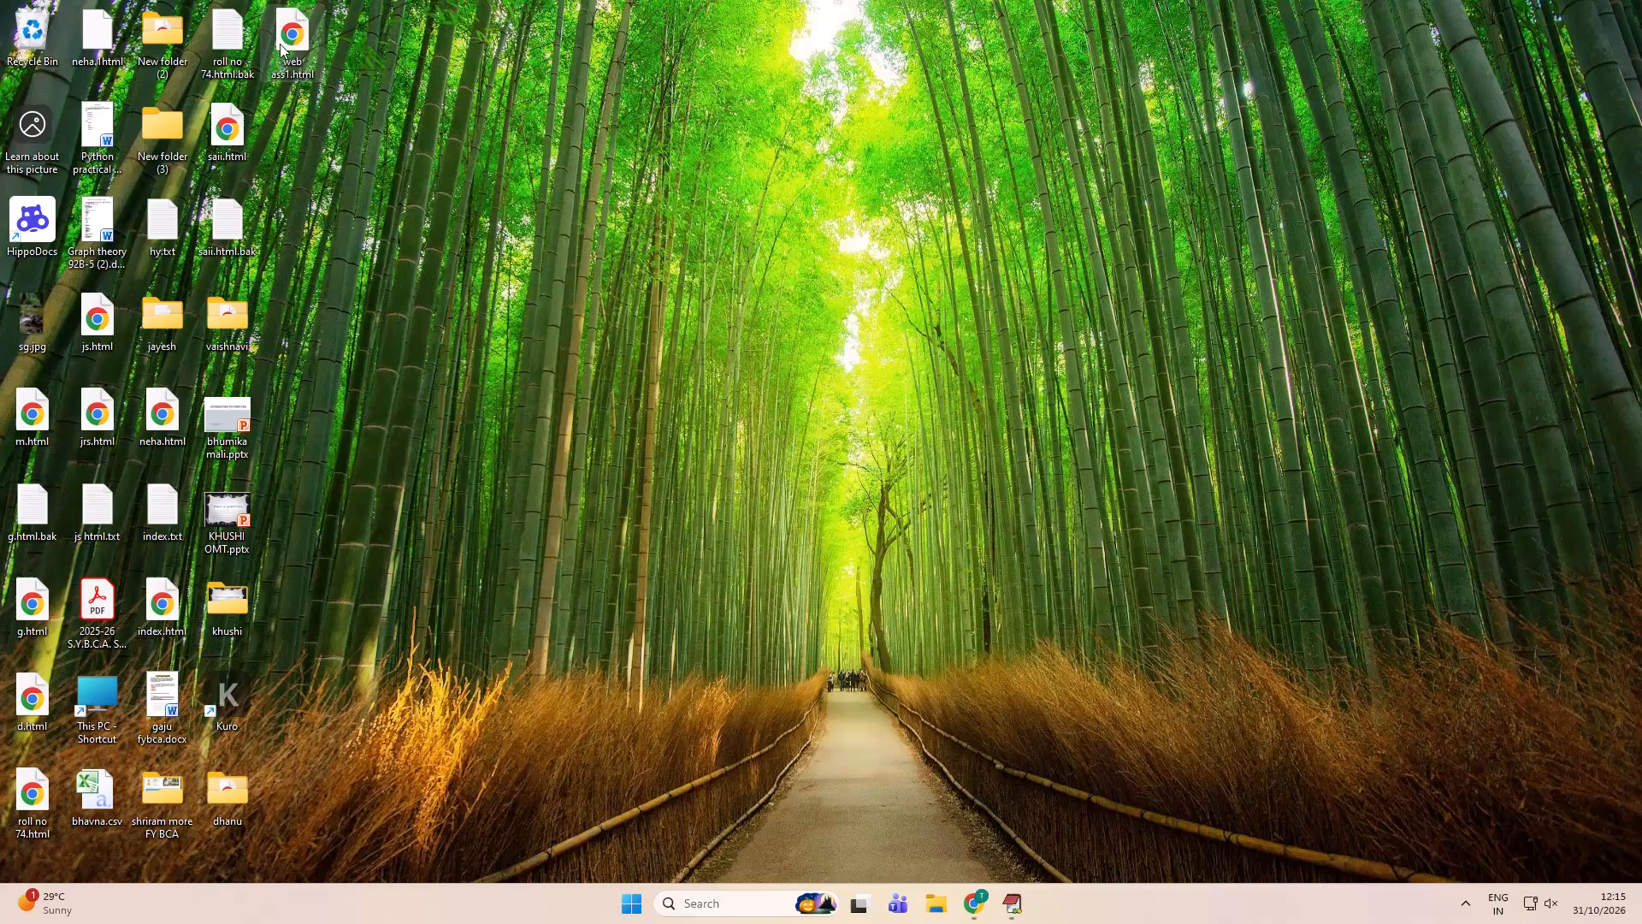
Open the web ass1.html file from the desktop in the browser.
{"action": "left_click", "coordinate": [280, 44]}
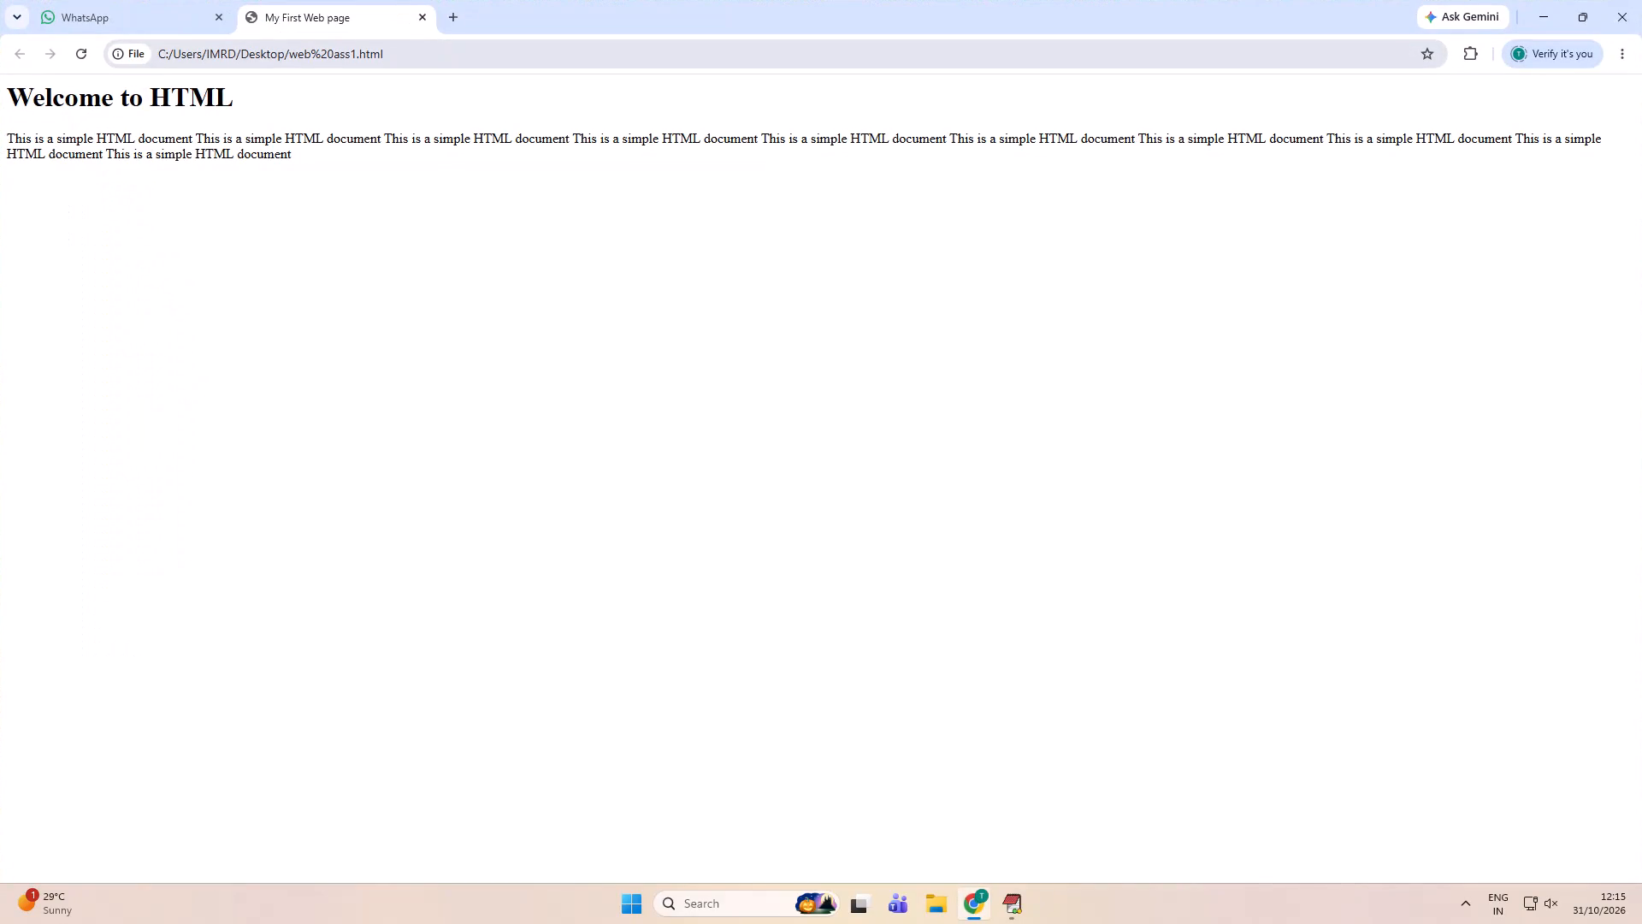
Start Microsoft Word 2010 with a blank document and dismiss the activation wizard.
{"action": "left_click", "coordinate": [711, 897]}
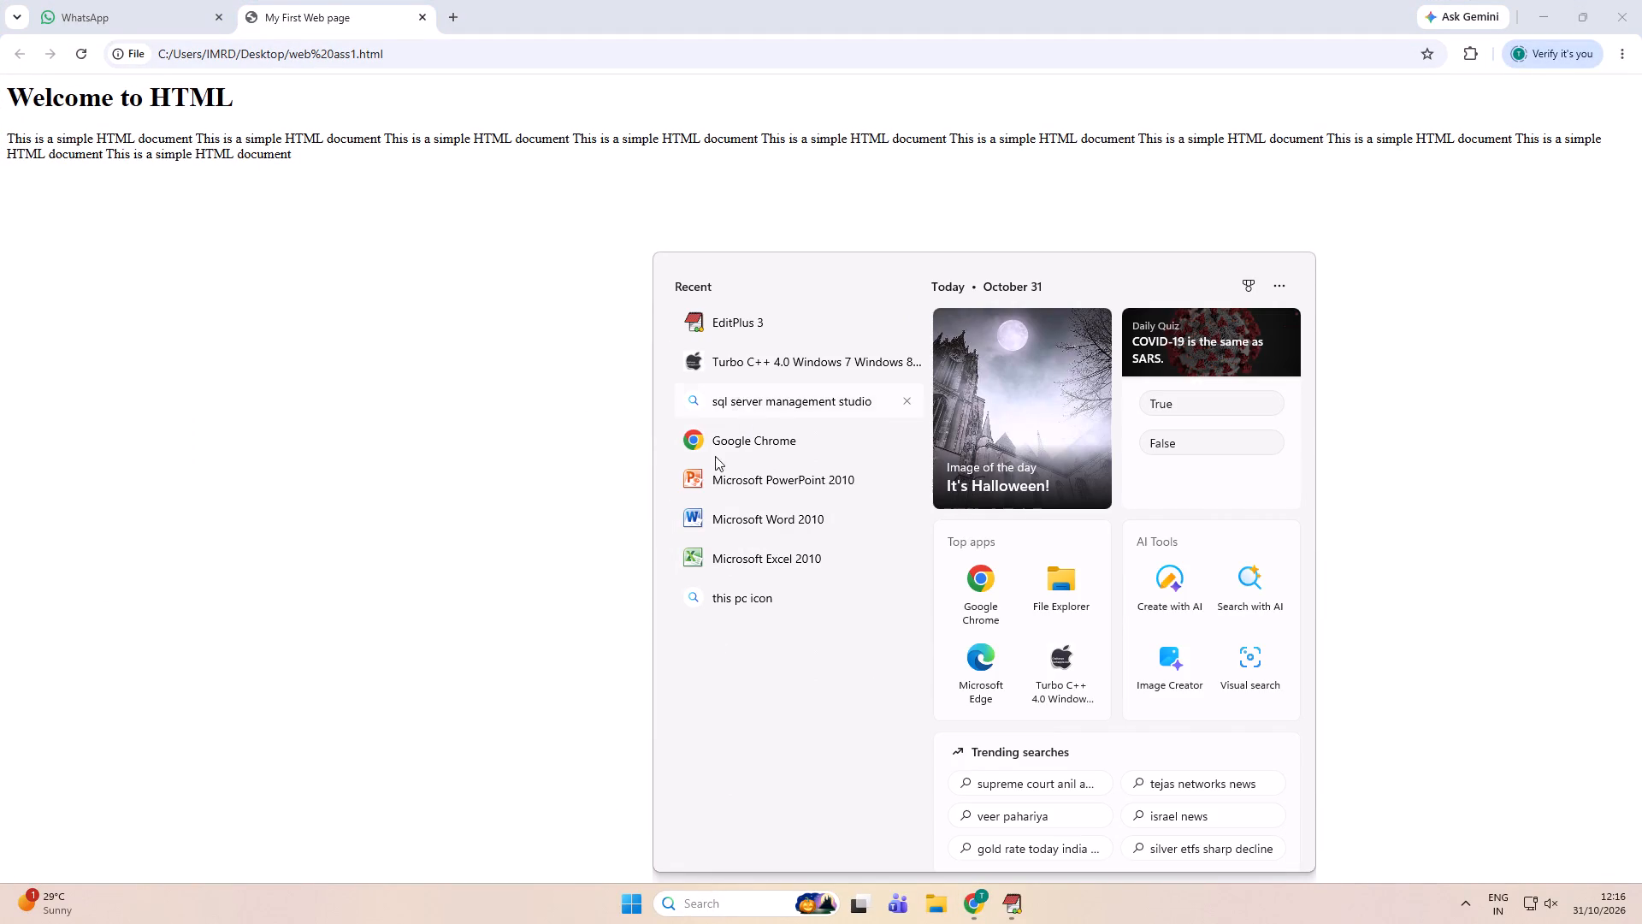
{"action": "double_click", "coordinate": [764, 520]}
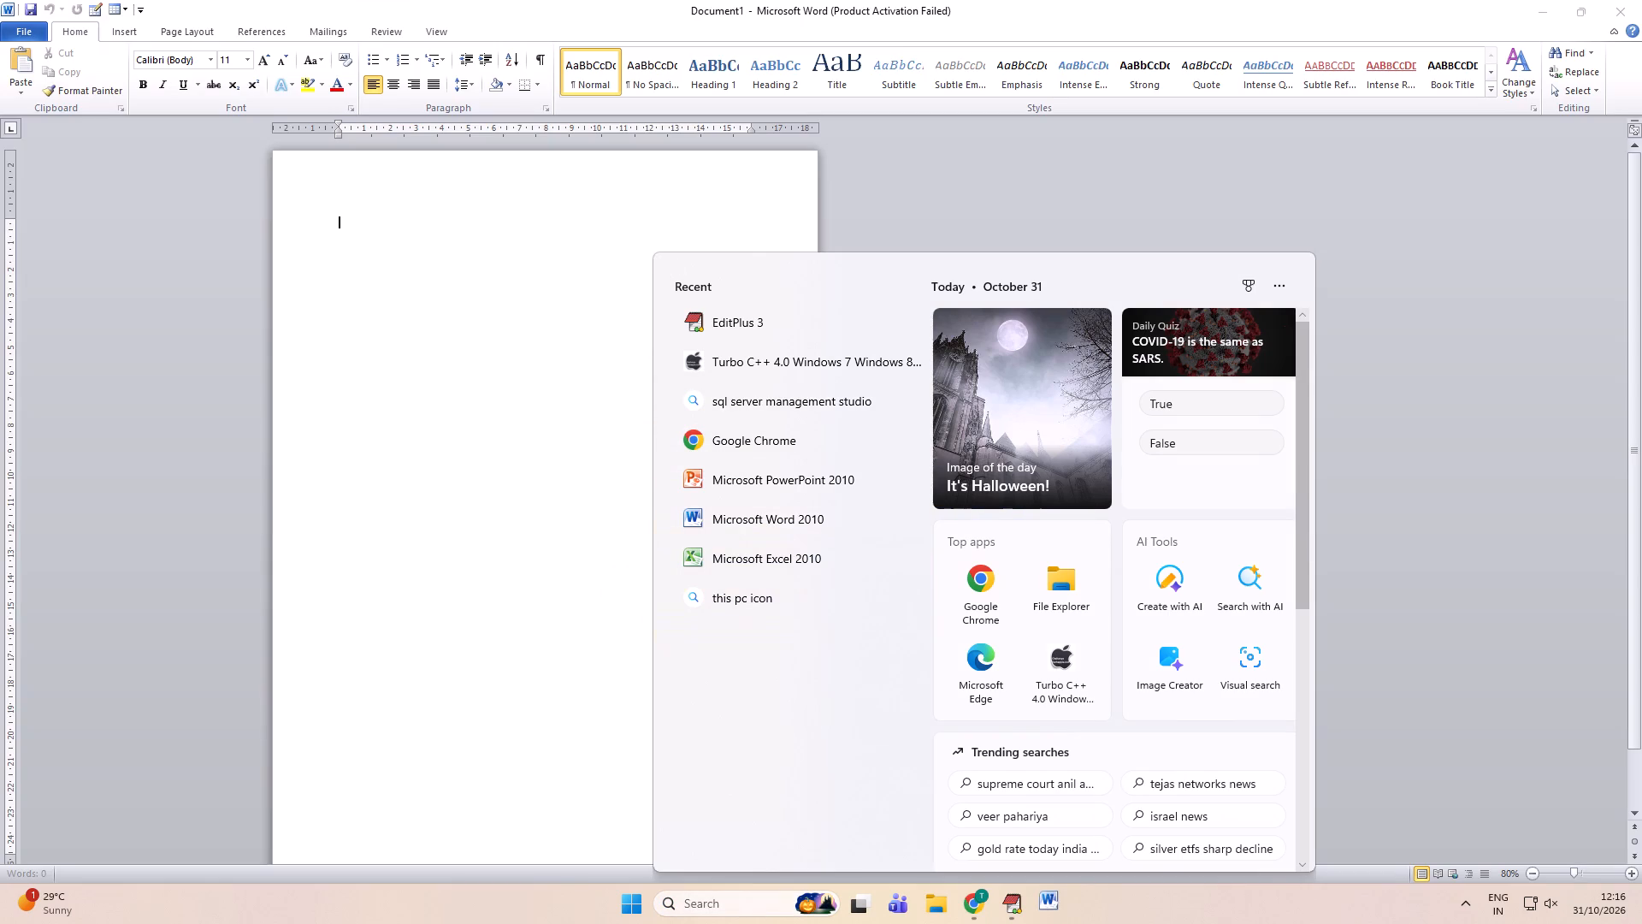
{"action": "left_click", "coordinate": [458, 290]}
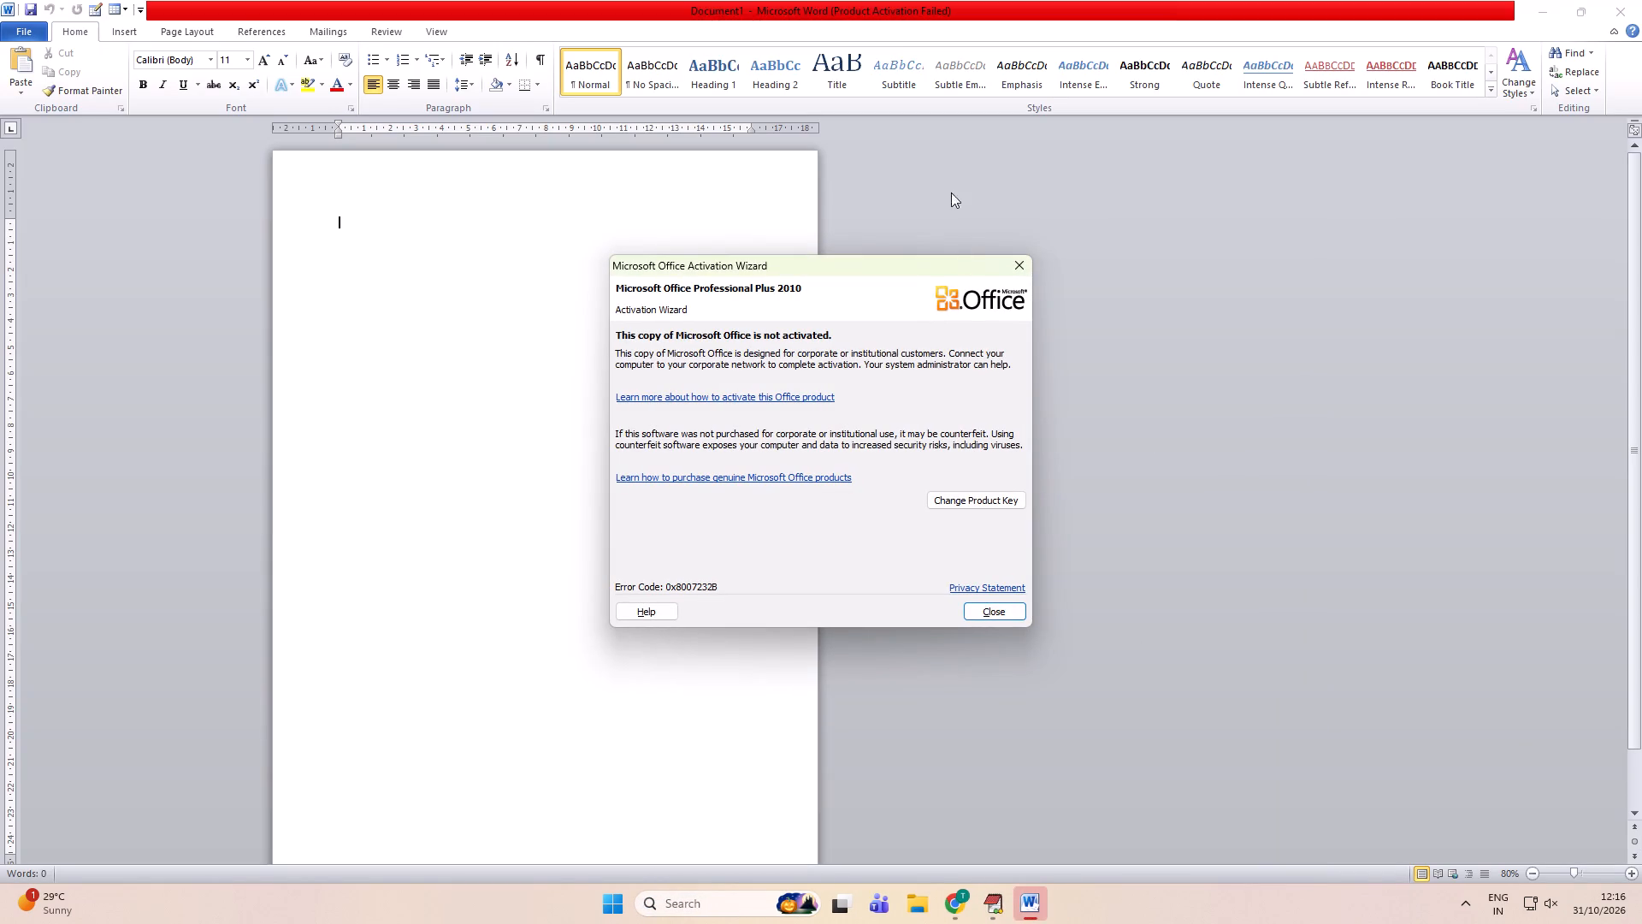
{"action": "left_click", "coordinate": [1015, 262]}
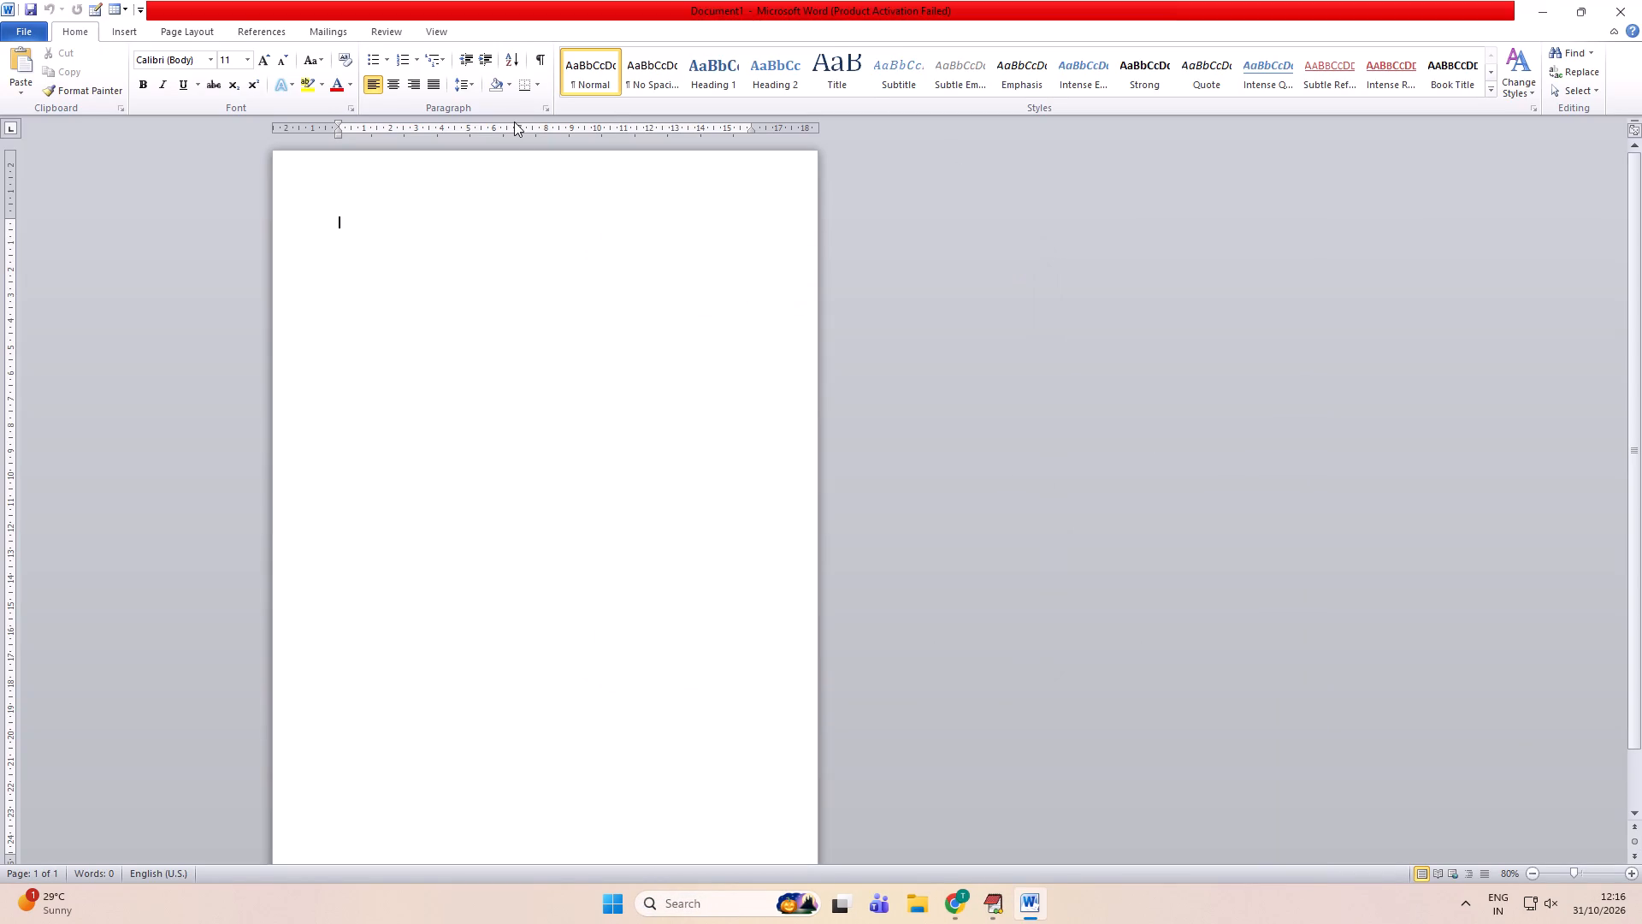
Set the blank document's display to the two-page view.
{"action": "left_click", "coordinate": [435, 29]}
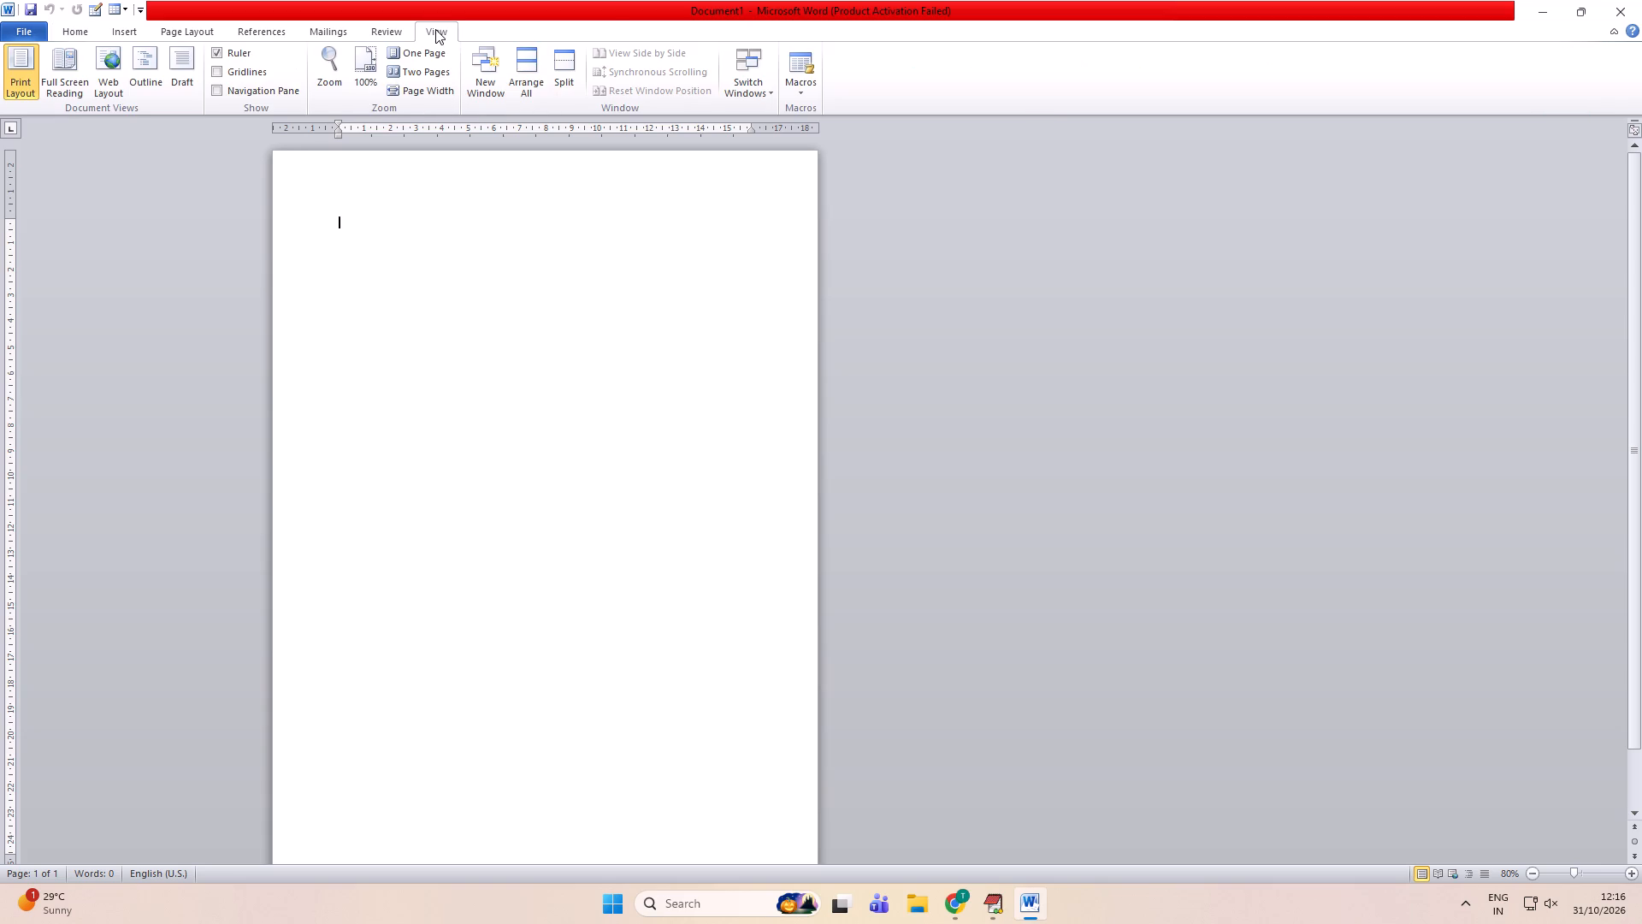
{"action": "left_click", "coordinate": [429, 73]}
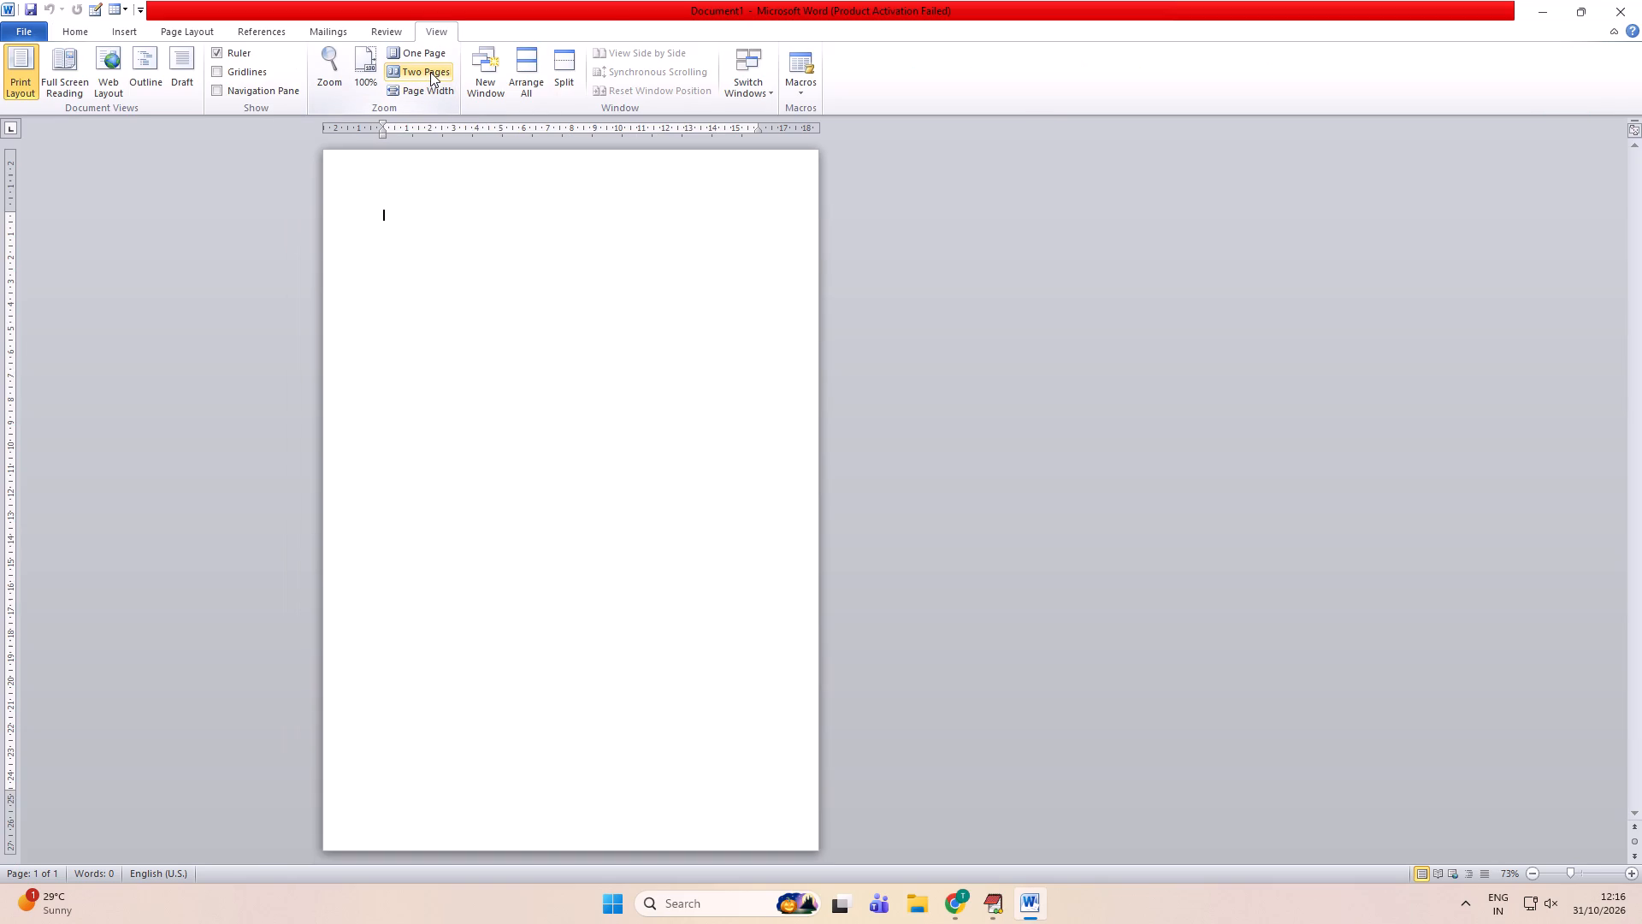
{"action": "left_click", "coordinate": [430, 72]}
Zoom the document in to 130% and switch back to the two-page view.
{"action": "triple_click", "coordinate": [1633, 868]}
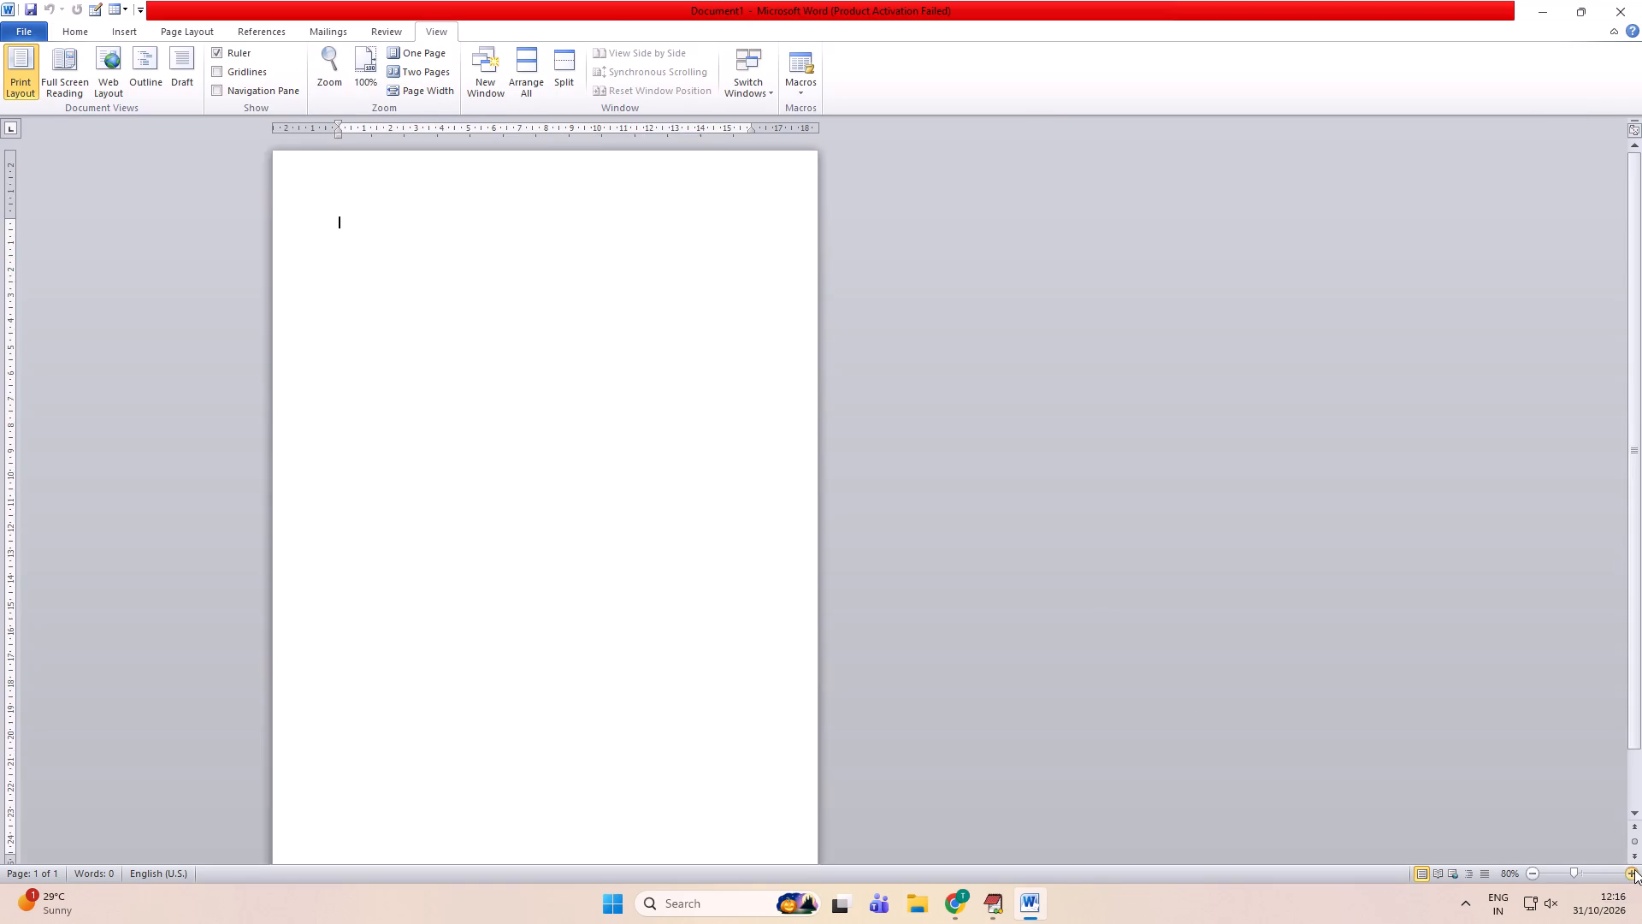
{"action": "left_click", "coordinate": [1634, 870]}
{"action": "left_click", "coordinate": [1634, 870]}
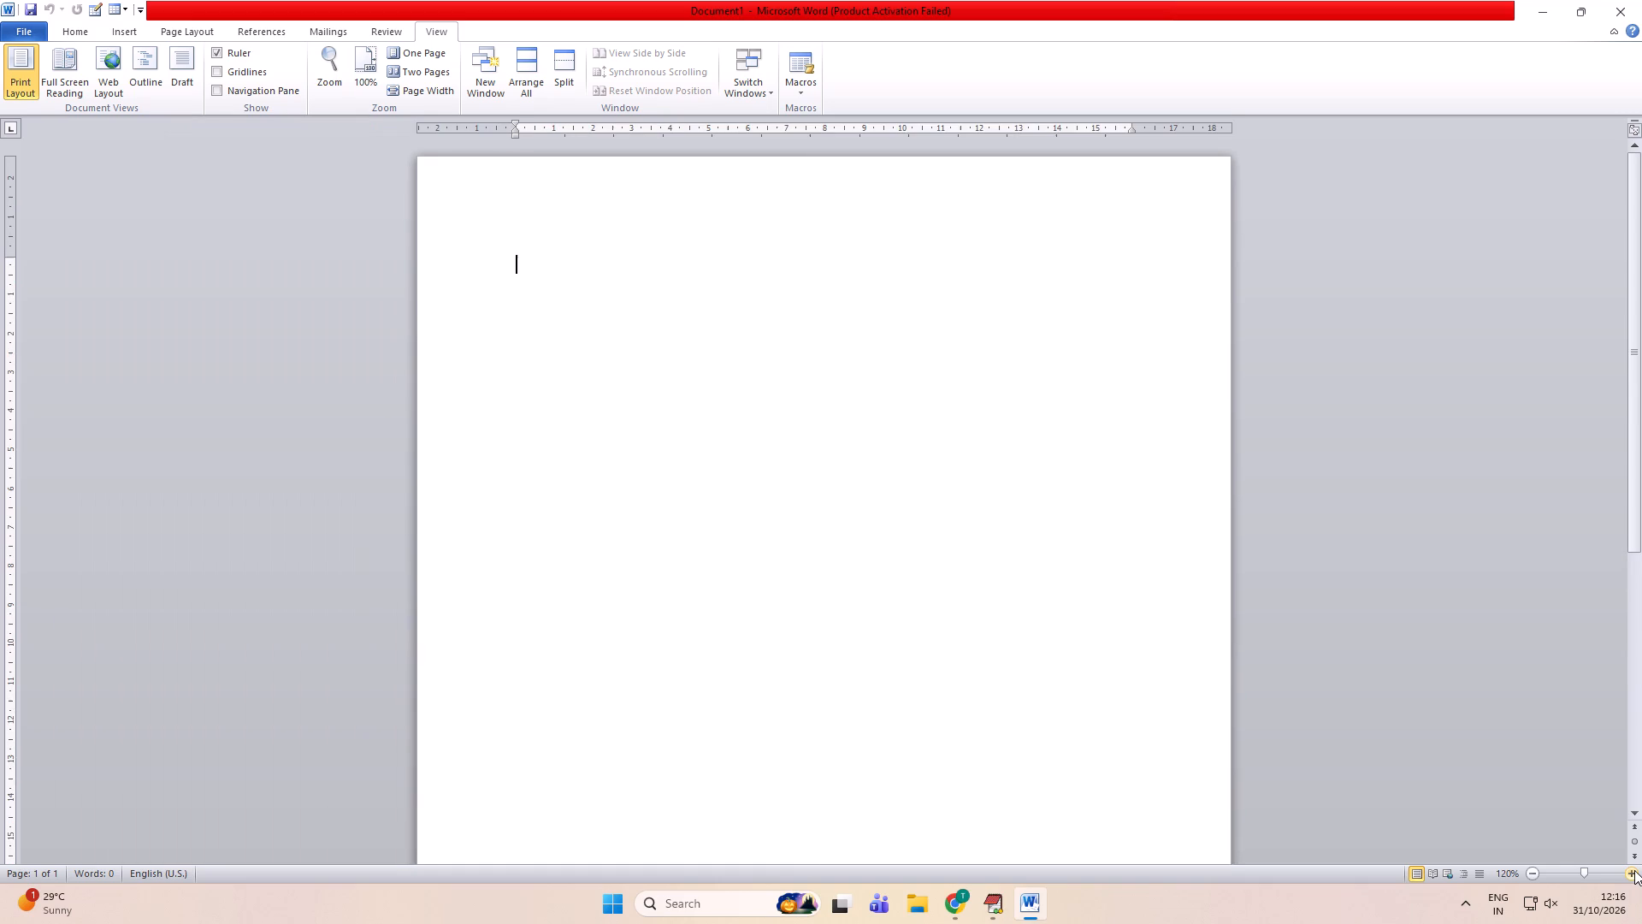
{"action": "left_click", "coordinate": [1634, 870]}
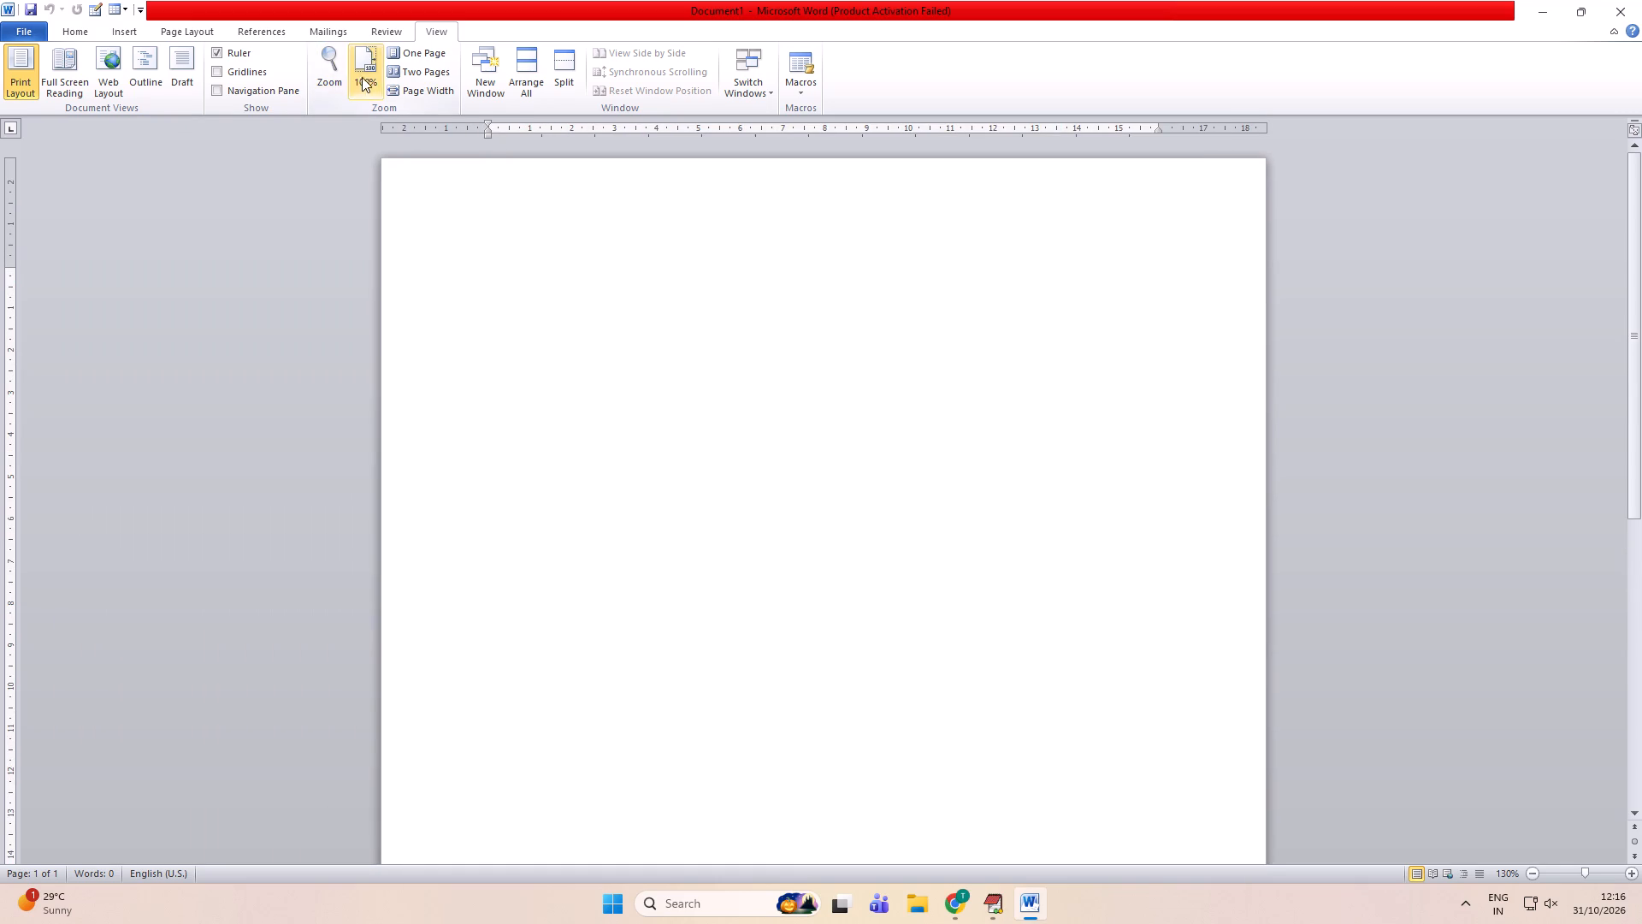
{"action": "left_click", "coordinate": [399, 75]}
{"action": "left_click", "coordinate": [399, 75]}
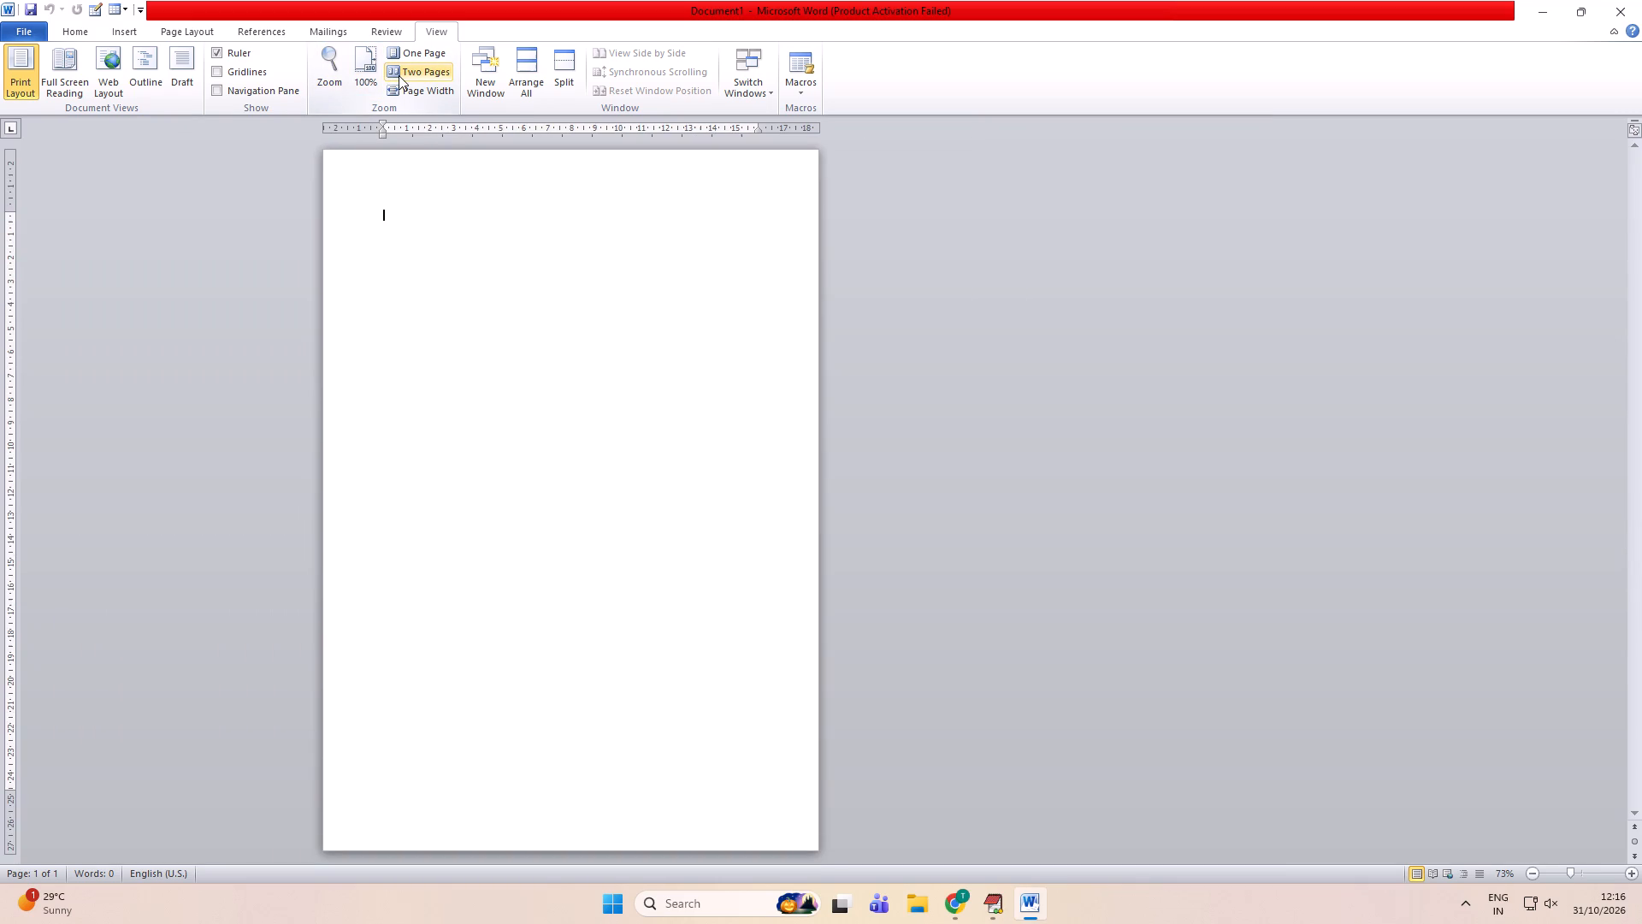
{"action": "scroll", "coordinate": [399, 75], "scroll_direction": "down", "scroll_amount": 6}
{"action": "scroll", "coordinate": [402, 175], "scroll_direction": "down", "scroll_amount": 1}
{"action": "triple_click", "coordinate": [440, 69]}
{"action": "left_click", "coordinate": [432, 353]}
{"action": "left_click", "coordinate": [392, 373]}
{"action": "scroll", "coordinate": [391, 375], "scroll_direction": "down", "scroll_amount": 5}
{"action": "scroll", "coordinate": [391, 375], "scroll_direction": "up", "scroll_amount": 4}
Add empty paragraphs to the blank document until a second page is created.
{"action": "left_click", "coordinate": [651, 603]}
{"action": "key", "text": "Return"}
{"action": "key", "text": "Return"}
{"action": "key", "text": "Return"}
{"action": "key", "text": "Return"}
{"action": "key", "text": "Return"}
{"action": "key", "text": "Return"}
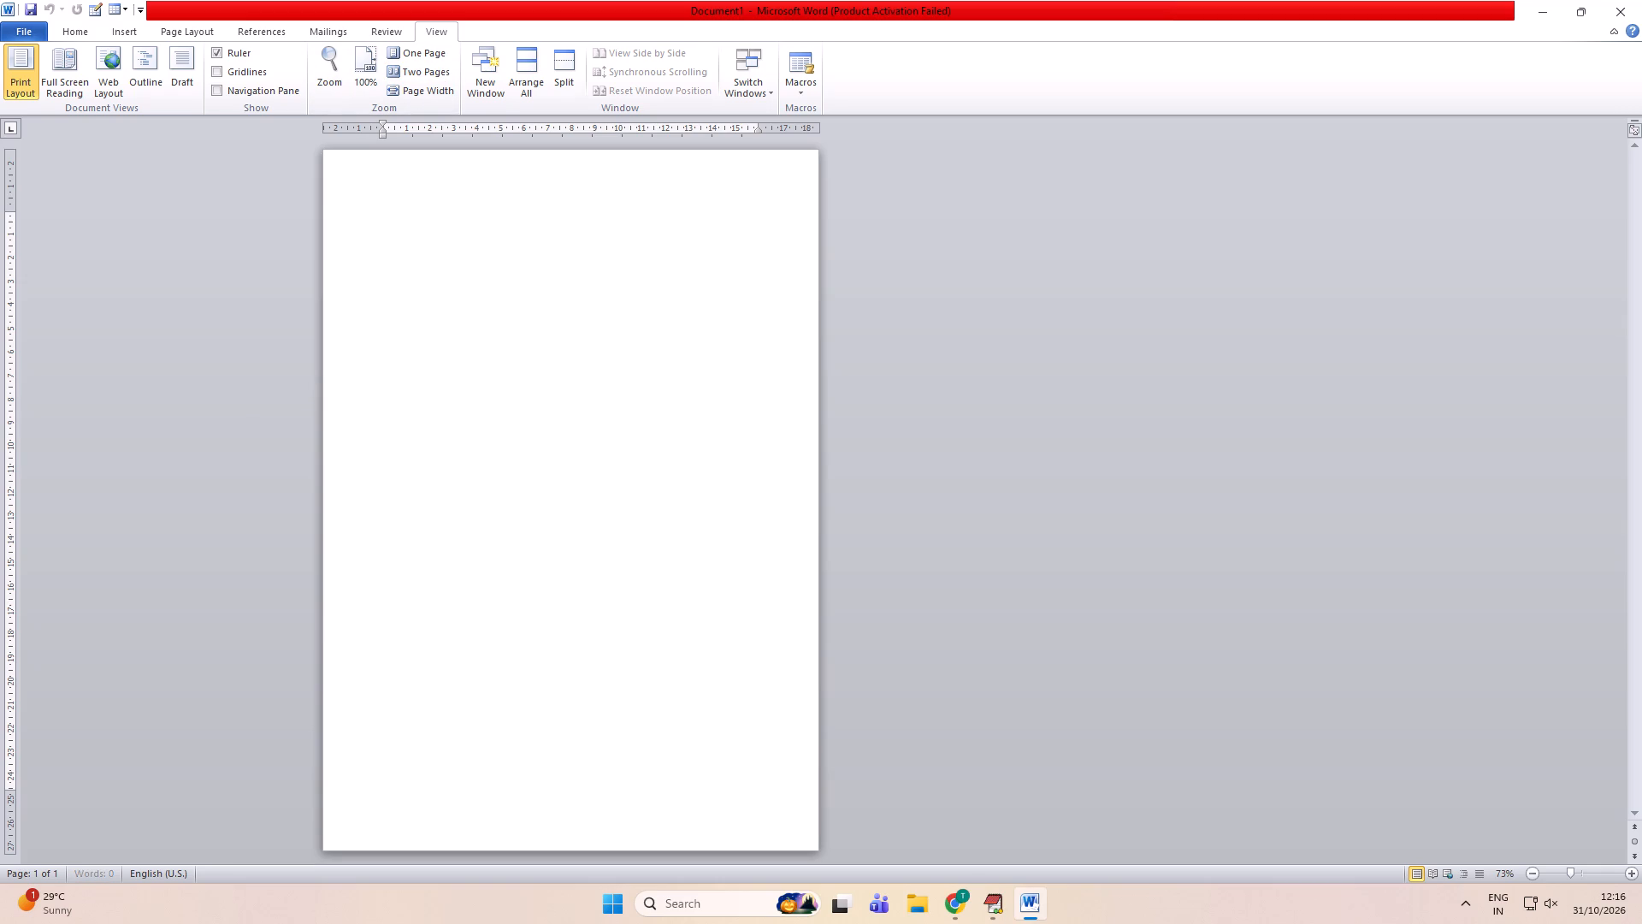
{"action": "key", "text": "Return"}
{"action": "key", "text": "Return"}
{"action": "key", "text": "Return"}
{"action": "key", "text": "Return"}
{"action": "key", "text": "Return"}
{"action": "key", "text": "Return"}
{"action": "key", "text": "Return"}
{"action": "key", "text": "Return"}
{"action": "key", "text": "Return"}
{"action": "key", "text": "Return"}
{"action": "key", "text": "Return"}
{"action": "key", "text": "Return"}
{"action": "key", "text": "Return"}
{"action": "key", "text": "Return"}
{"action": "key", "text": "Return"}
{"action": "key", "text": "Return"}
{"action": "key", "text": "Return"}
{"action": "key", "text": "Return"}
{"action": "key", "text": "Return"}
{"action": "key", "text": "Return"}
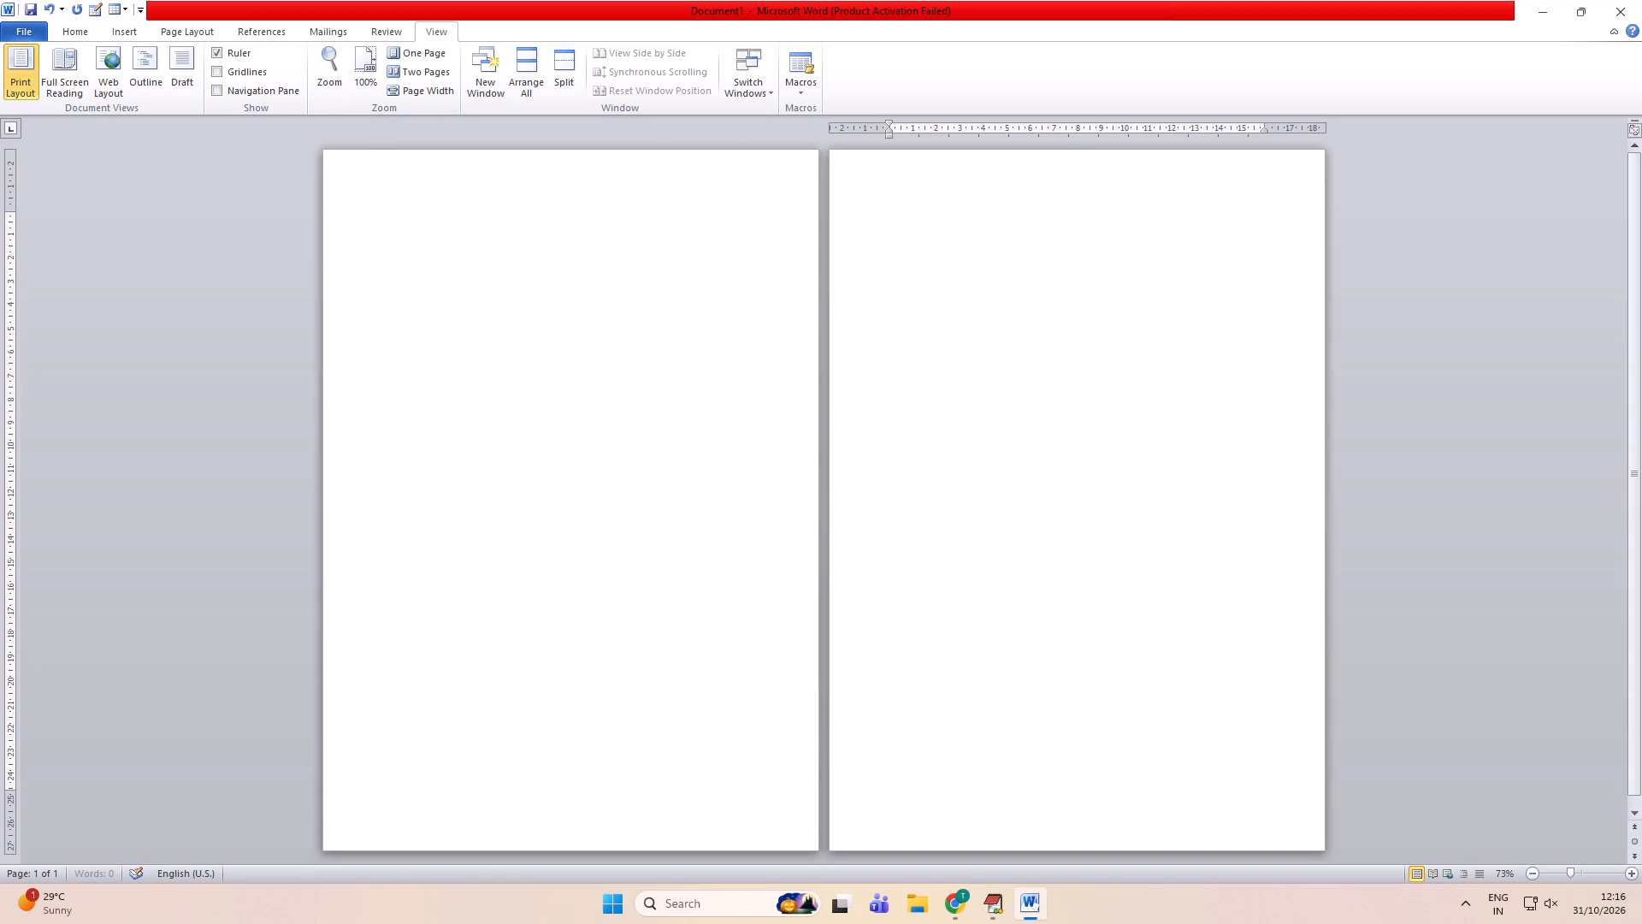
Enter the heading "WEB DESIGN-1" on the first line of the first page and start a new line.
{"action": "left_click", "coordinate": [363, 239]}
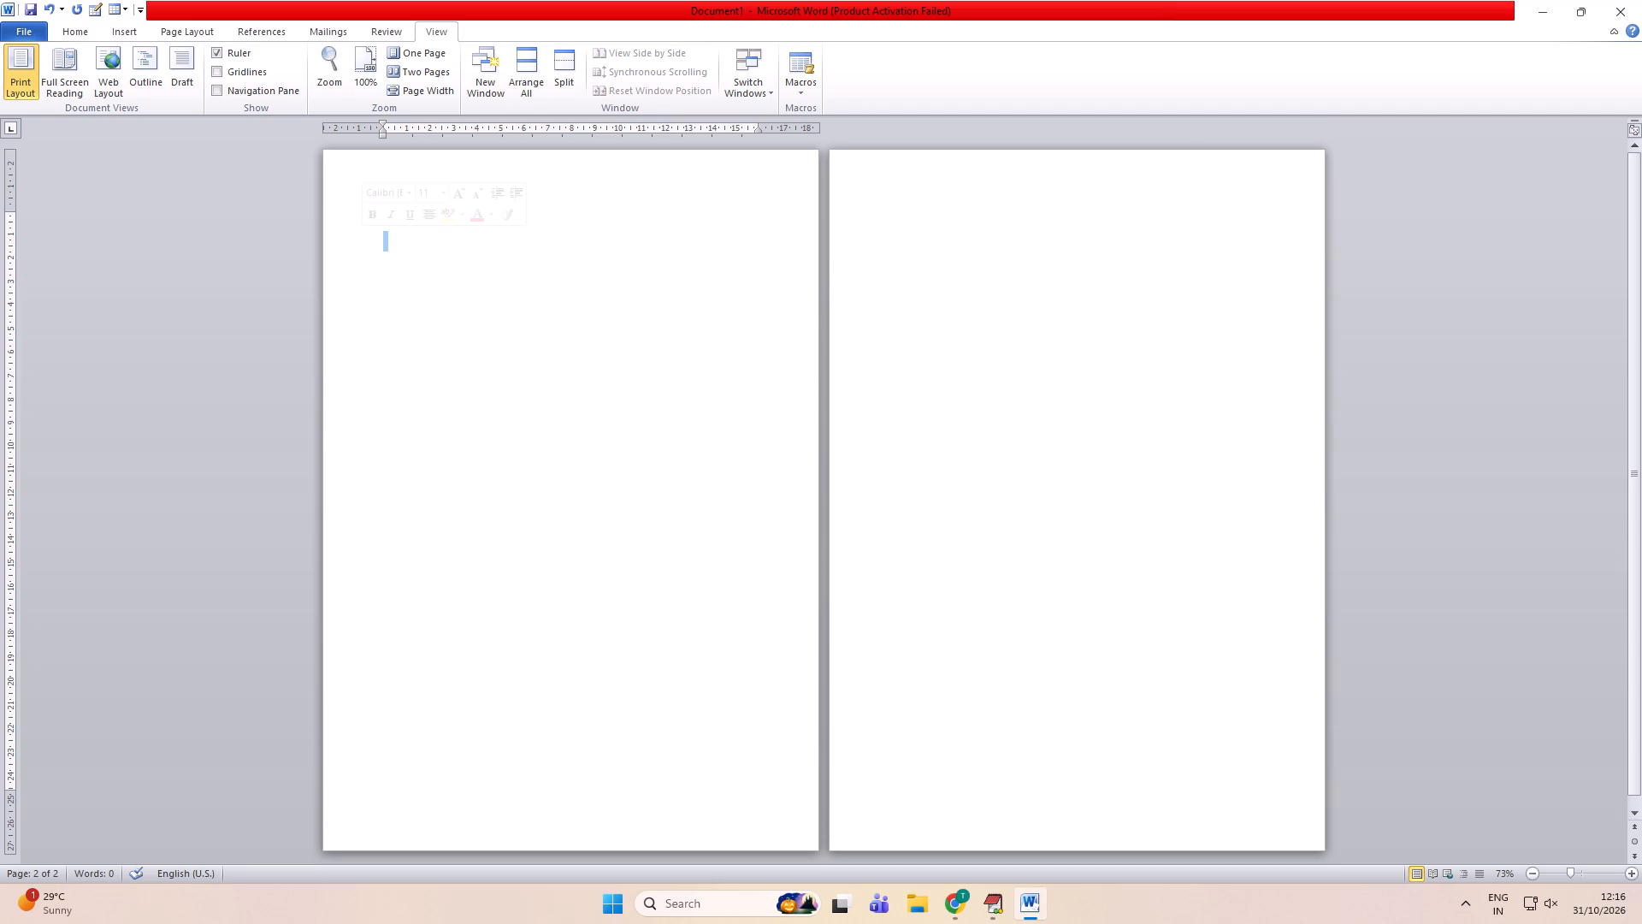
{"action": "left_click", "coordinate": [352, 184]}
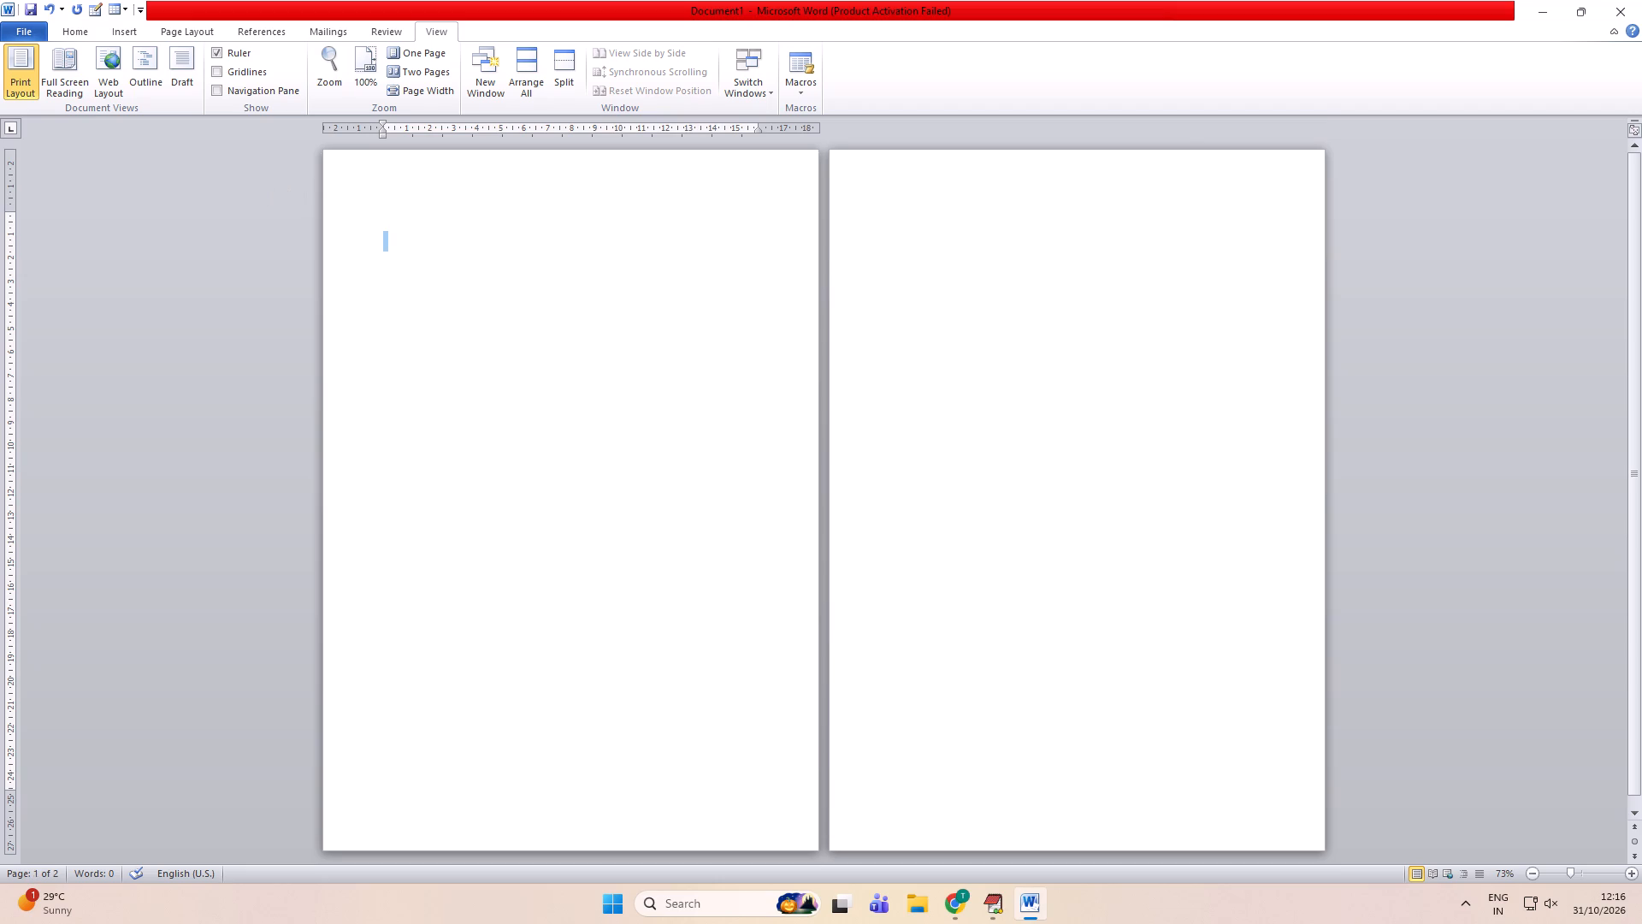
{"action": "left_click", "coordinate": [352, 184]}
{"action": "key", "text": "shift+w"}
{"action": "key", "text": "BackSpace"}
{"action": "key", "text": "w"}
{"action": "key", "text": "e"}
{"action": "key", "text": "b"}
{"action": "key", "text": "space"}
{"action": "type", "text": "DE"}
{"action": "key", "text": "s"}
{"action": "key", "text": "i"}
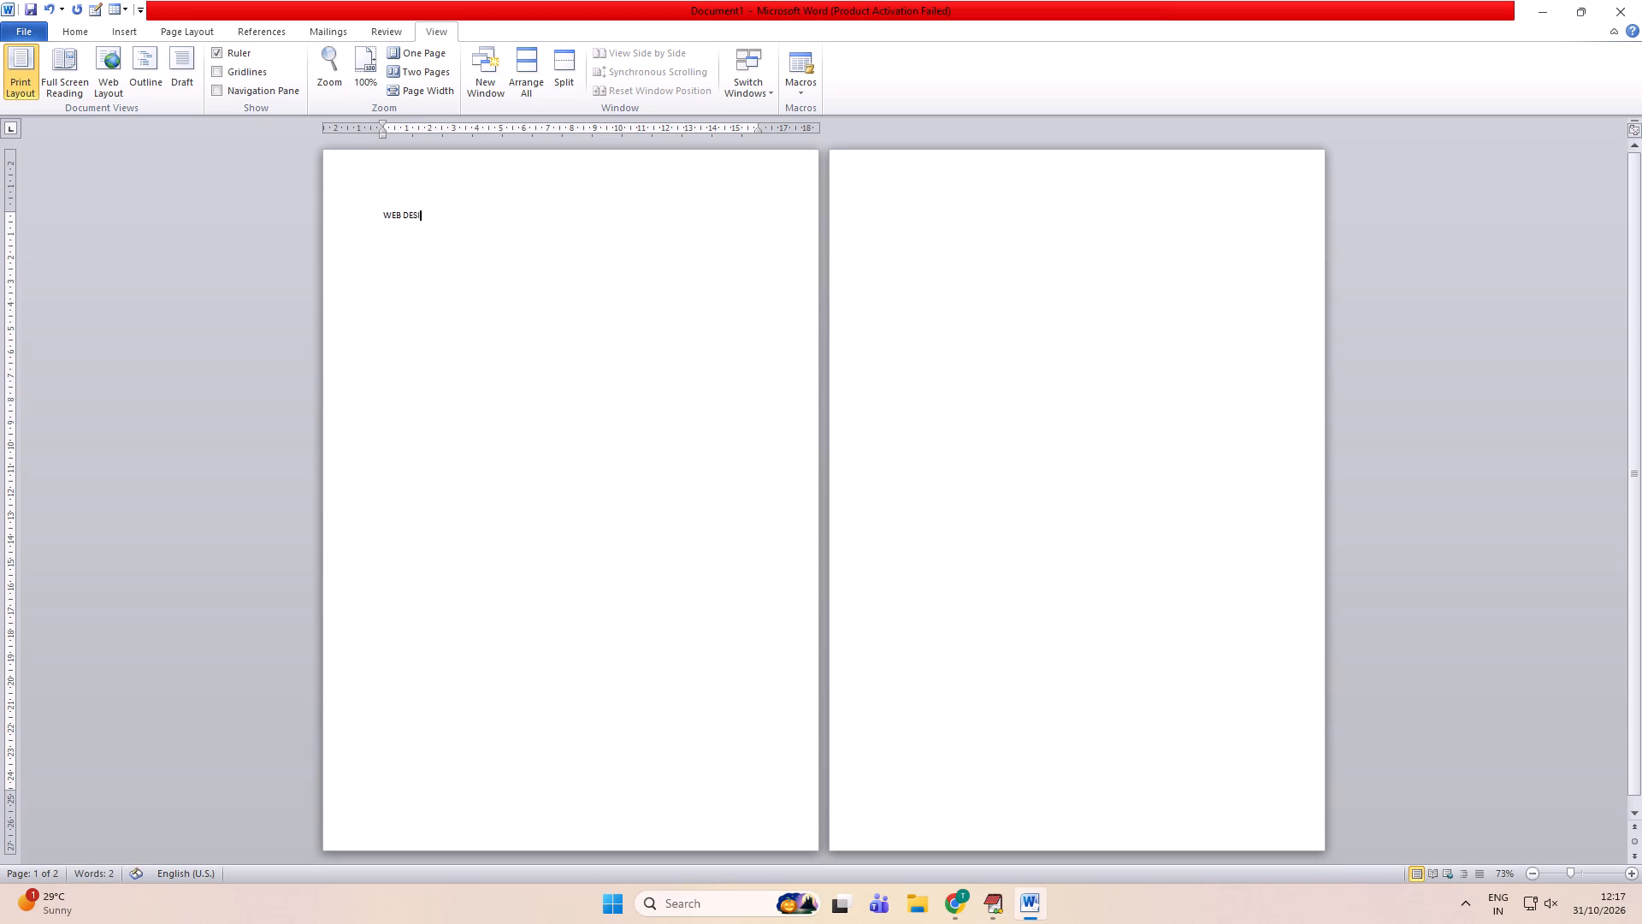
{"action": "type", "text": "GN"}
{"action": "key", "text": "minus"}
{"action": "key", "text": "1"}
{"action": "key", "text": "Return"}
Enter "Labo" on the line below the WEB DESIGN-1 heading.
{"action": "key", "text": "l"}
{"action": "key", "text": "a"}
{"action": "key", "text": "b"}
{"action": "key", "text": "o"}
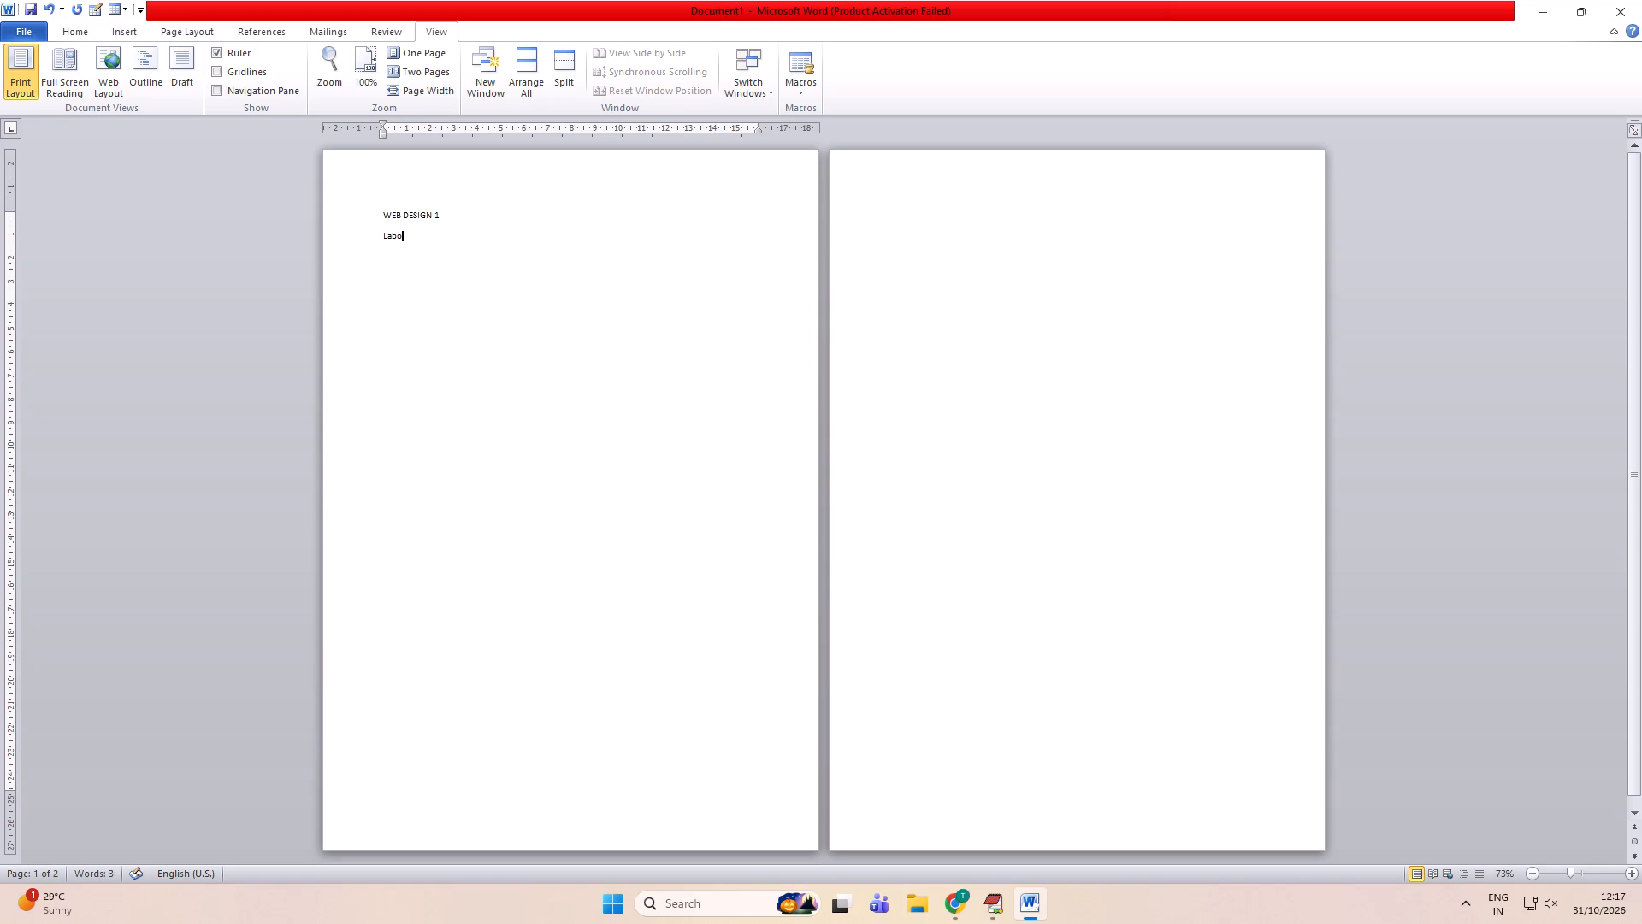
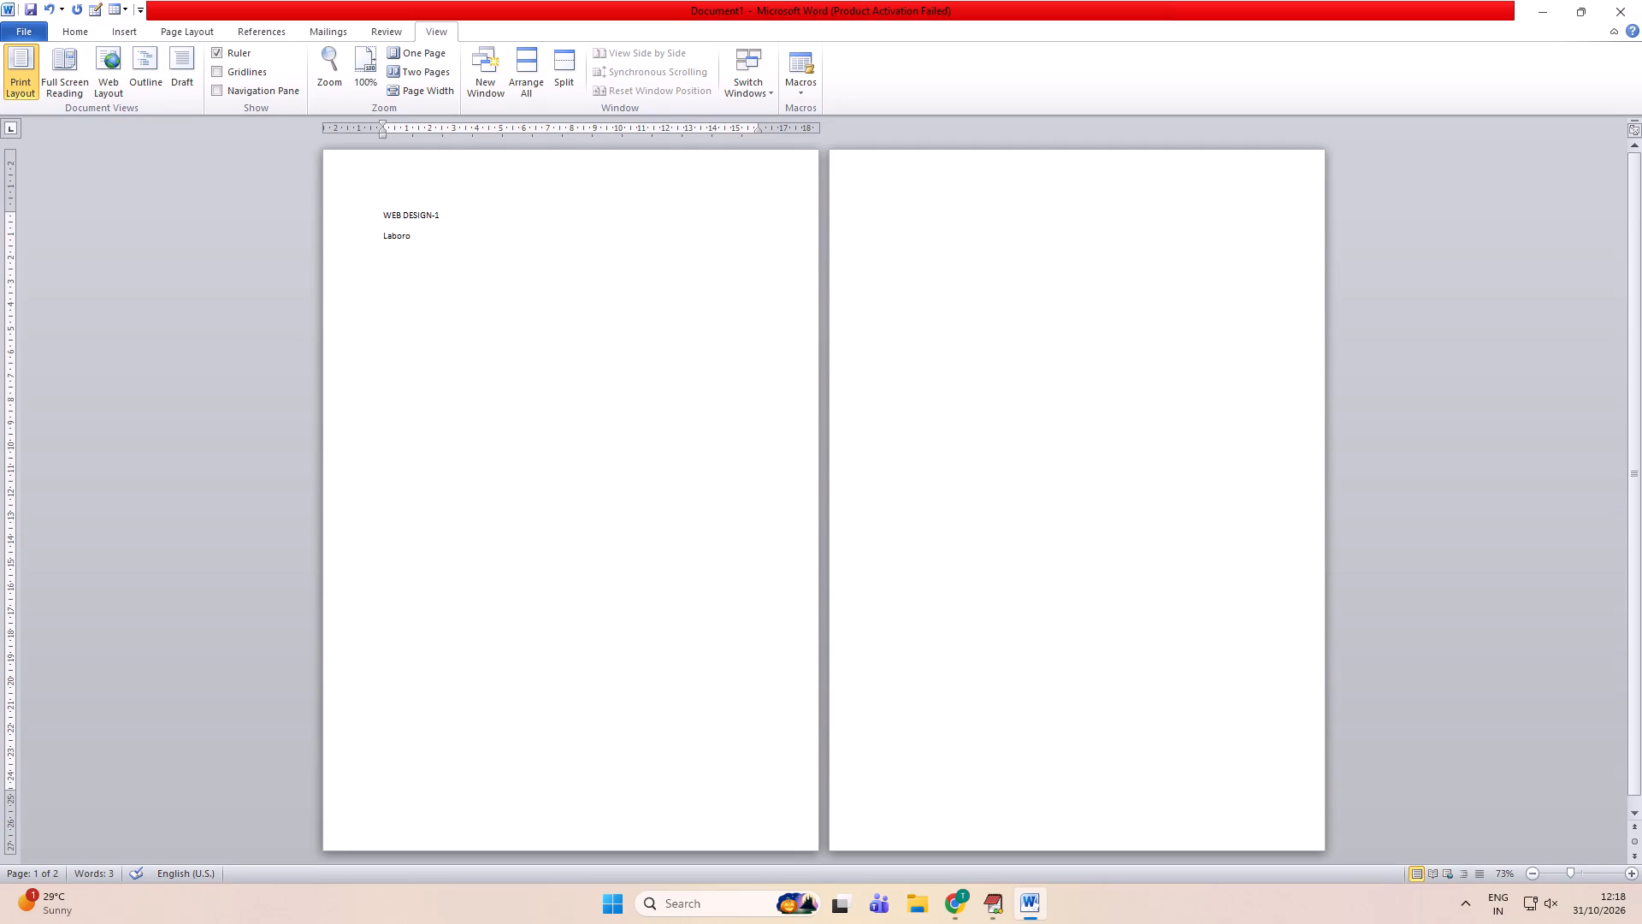
Complete the word on the line below the WEB DESIGN-1 heading as "Laborotory".
{"action": "type", "text": "to"}
{"action": "type", "text": "ry"}
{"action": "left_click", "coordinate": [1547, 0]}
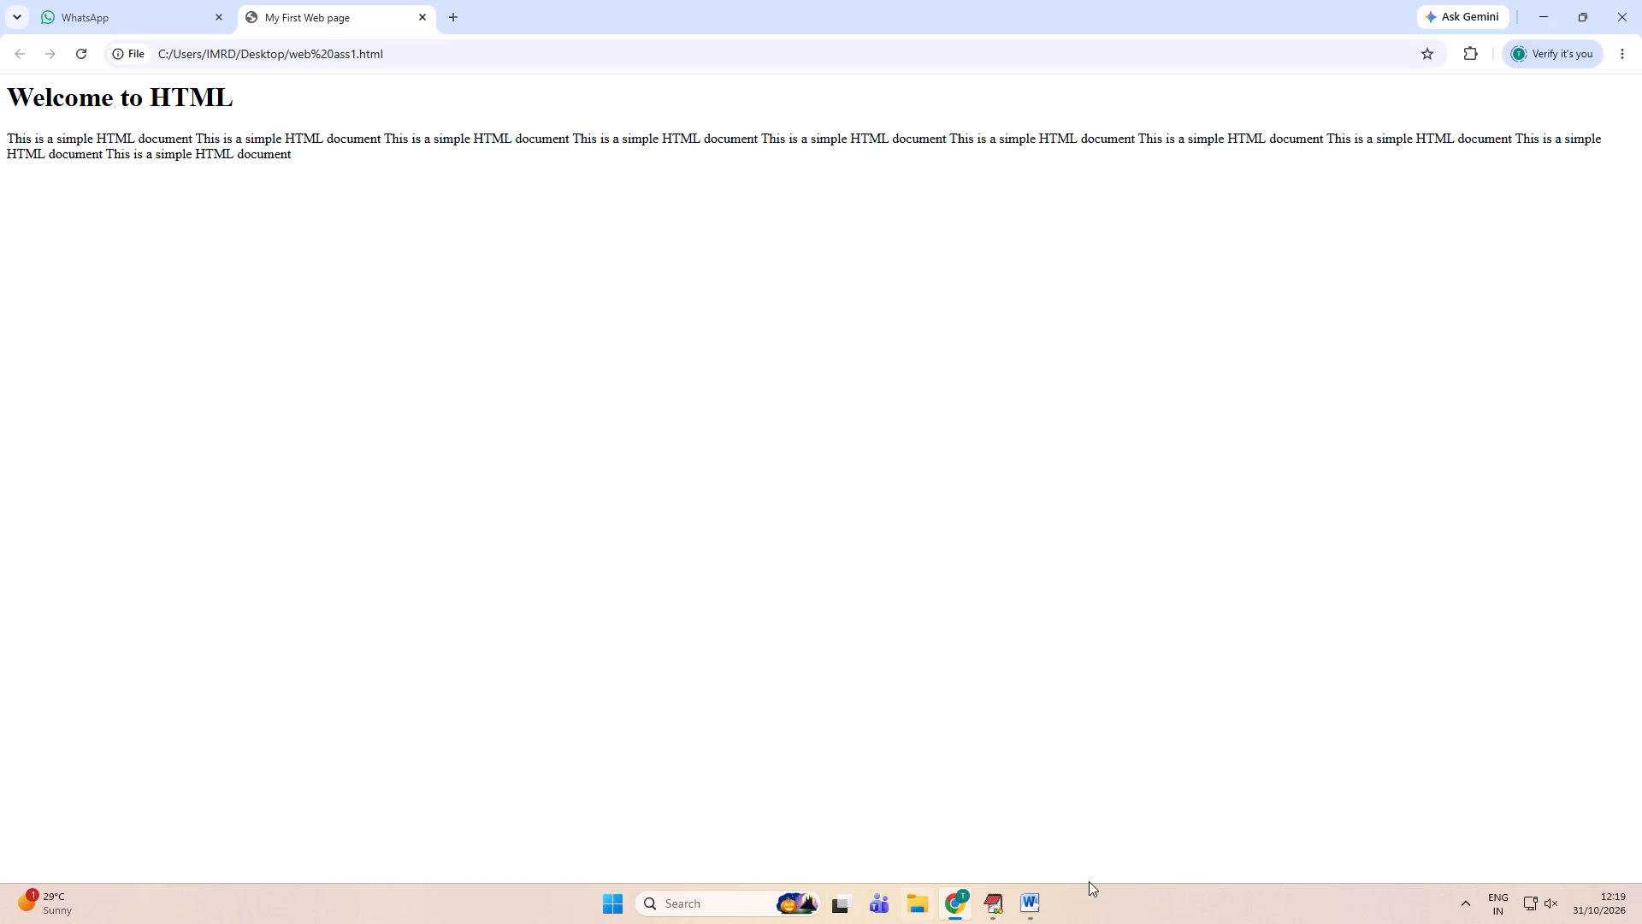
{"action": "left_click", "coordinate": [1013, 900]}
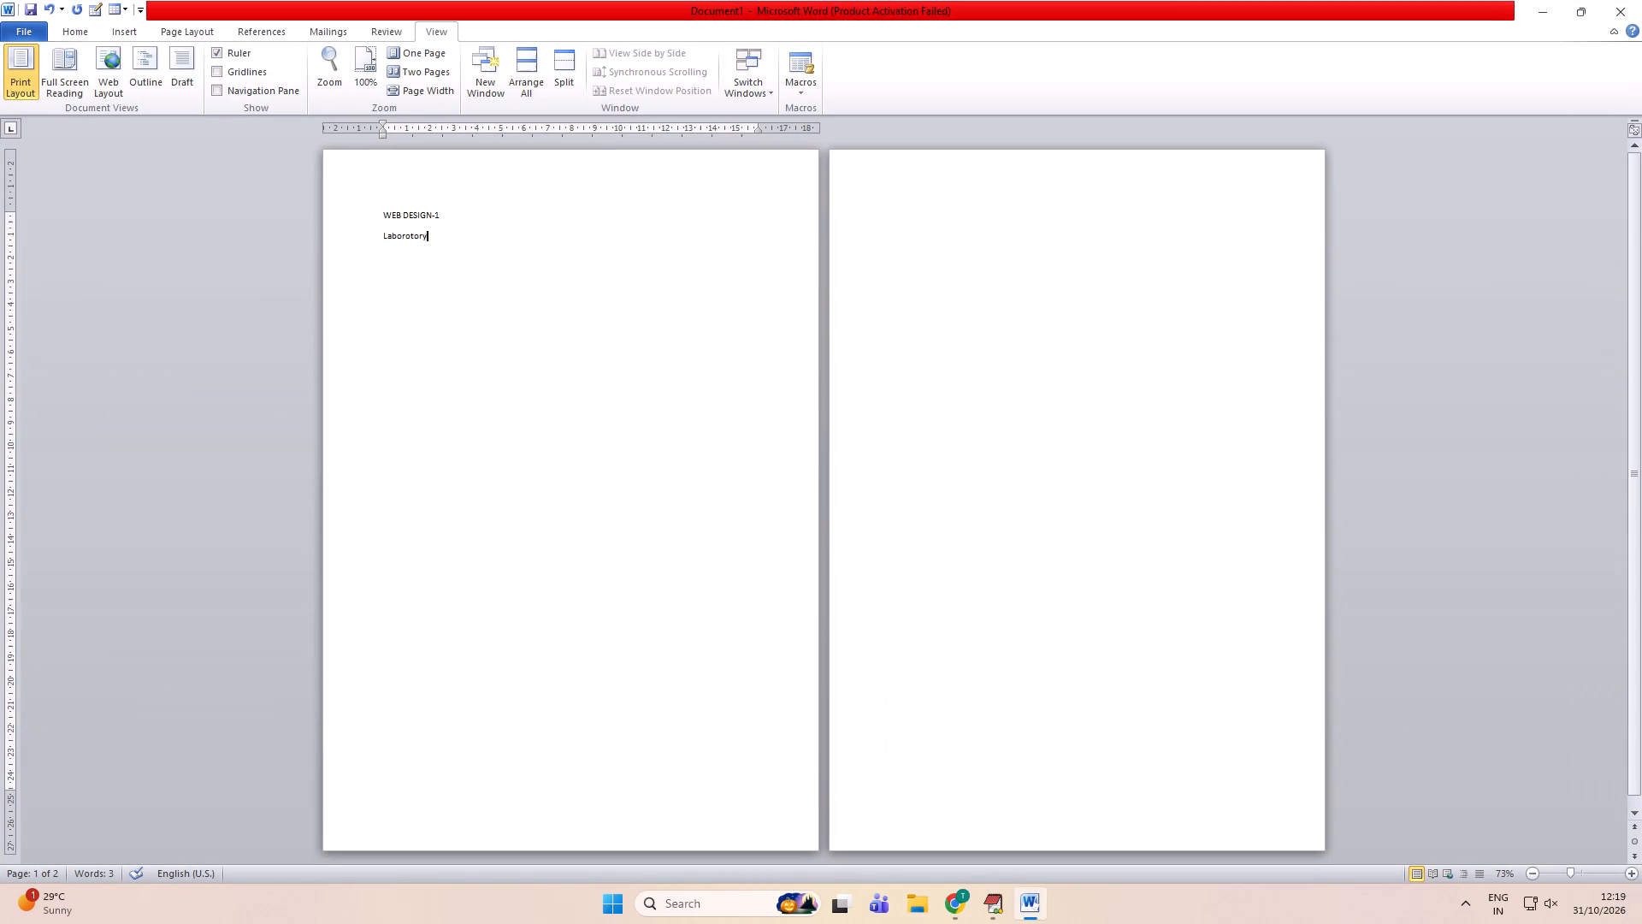
Add "Assignments" after "Laborotory" on the second line and start a new line below it.
{"action": "key", "text": "space"}
{"action": "key", "text": "a"}
{"action": "key", "text": "BackSpace"}
{"action": "type", "text": "QA"}
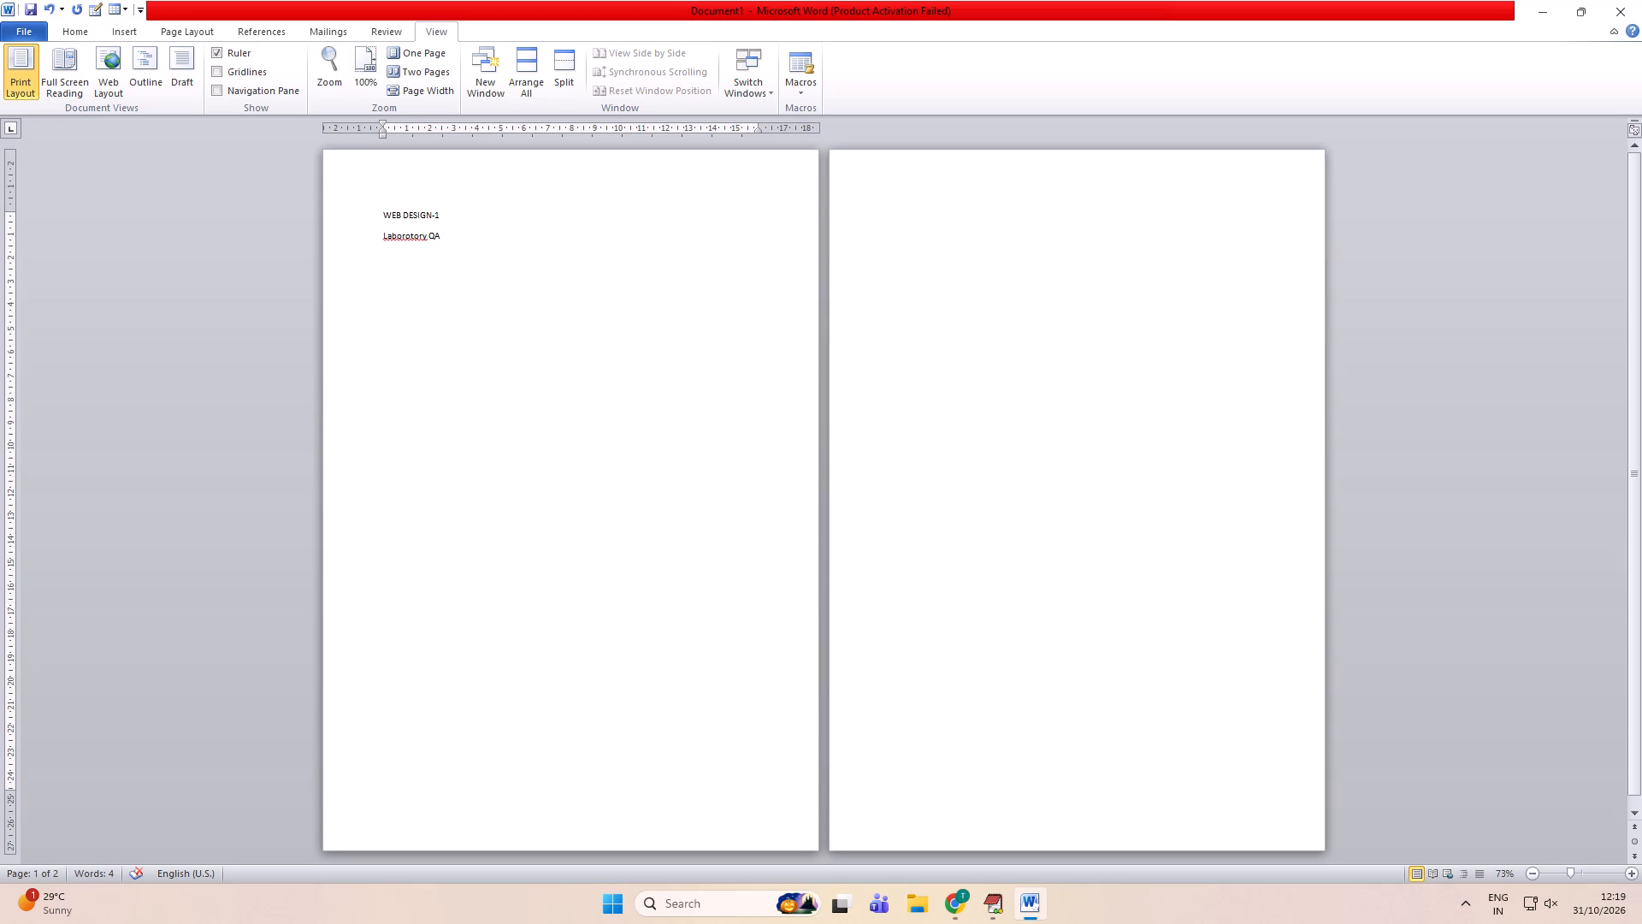
{"action": "key", "text": "BackSpace"}
{"action": "key", "text": "BackSpace"}
{"action": "key", "text": "shift+a"}
{"action": "type", "text": "ssi"}
{"action": "type", "text": "gn"}
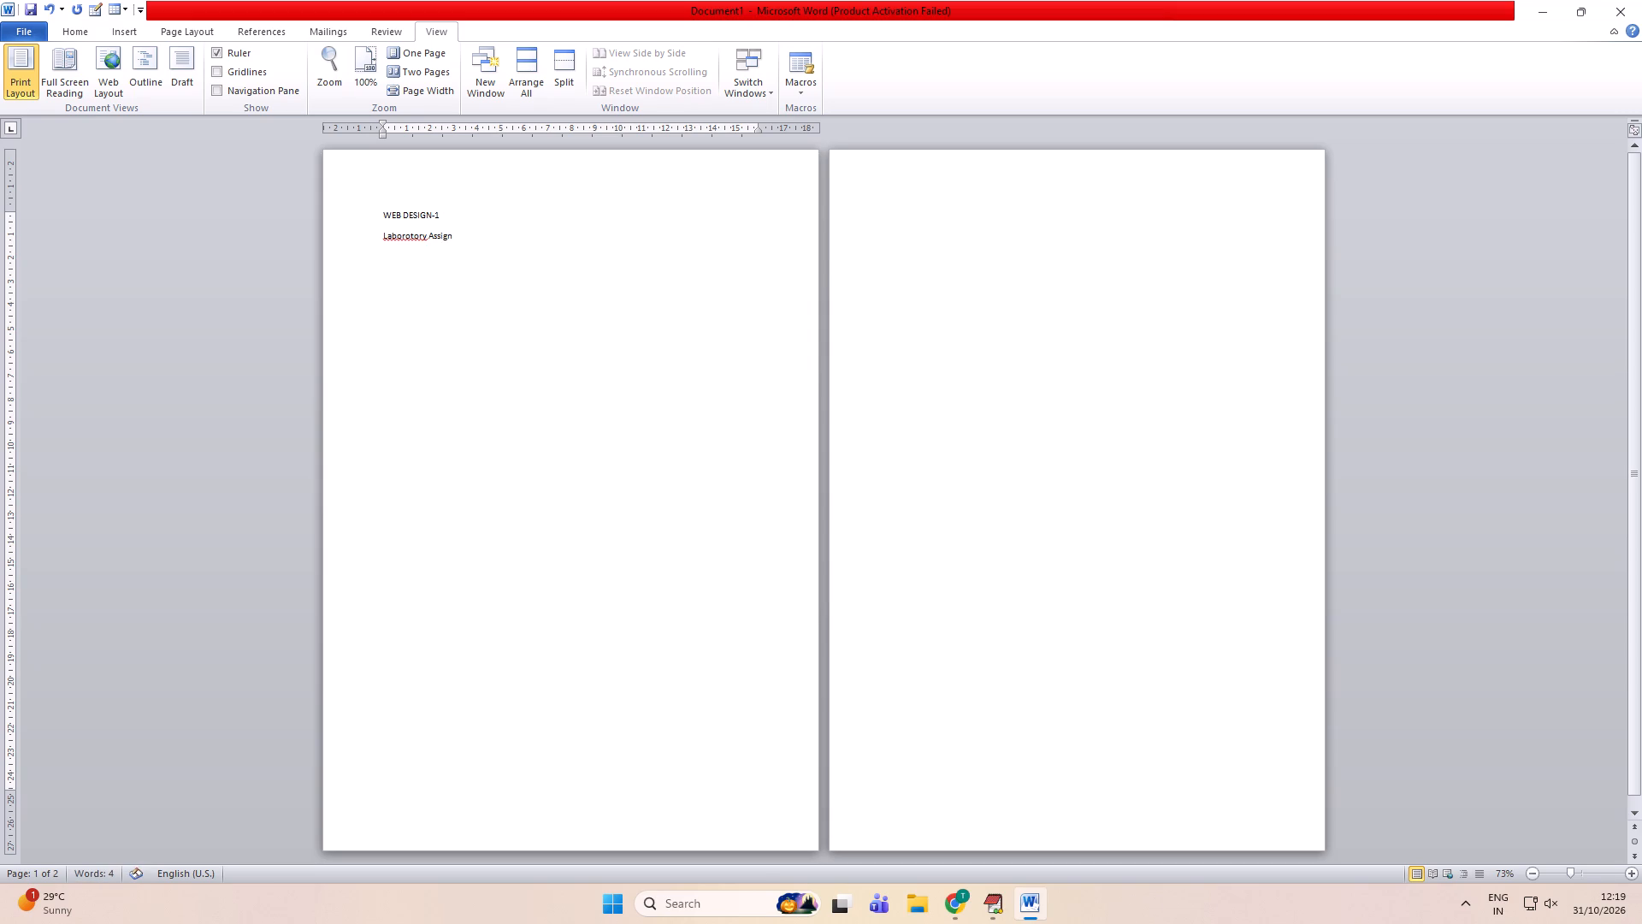
{"action": "key", "text": "m"}
{"action": "type", "text": "ent"}
{"action": "key", "text": "s"}
{"action": "key", "text": "Return"}
Begin the first assignment item on the third line with the text "1. Create a web page".
{"action": "key", "text": "1"}
{"action": "type", "text": "."}
{"action": "key", "text": "space"}
{"action": "key", "text": "shift+c"}
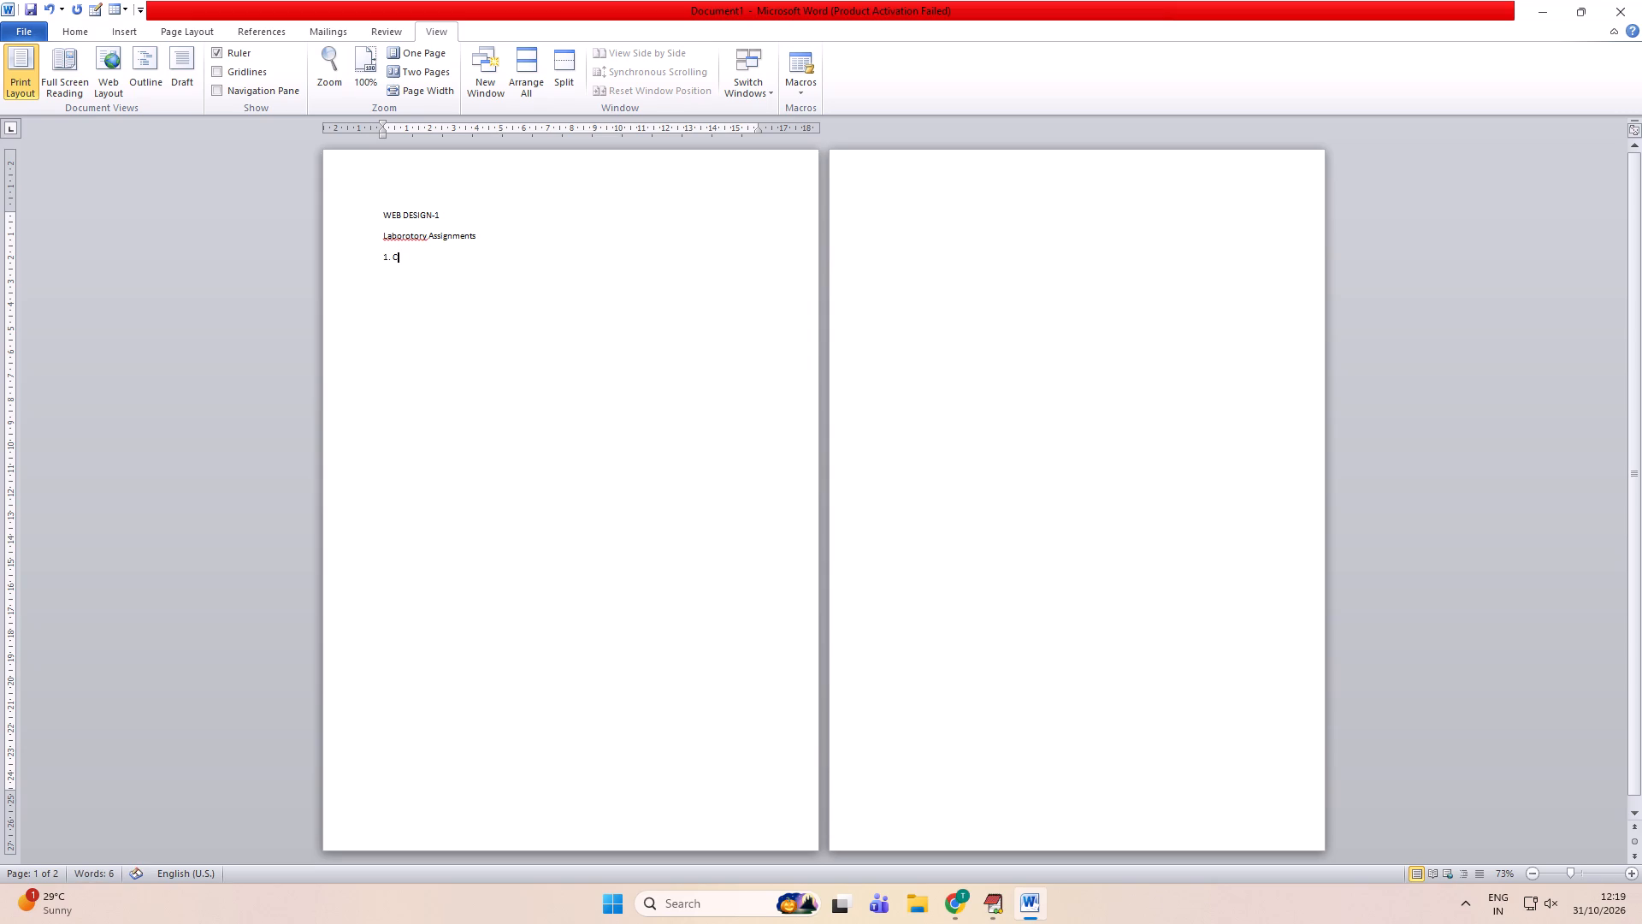
{"action": "key", "text": "r"}
{"action": "type", "text": "ea"}
{"action": "key", "text": "d"}
{"action": "key", "text": "space"}
{"action": "key", "text": "BackSpace"}
{"action": "key", "text": "BackSpace"}
{"action": "type", "text": "te"}
{"action": "key", "text": "space"}
{"action": "type", "text": "a"}
{"action": "key", "text": "space"}
{"action": "type", "text": "we"}
{"action": "key", "text": "b"}
{"action": "key", "text": "space"}
{"action": "type", "text": "pag"}
{"action": "key", "text": "e"}
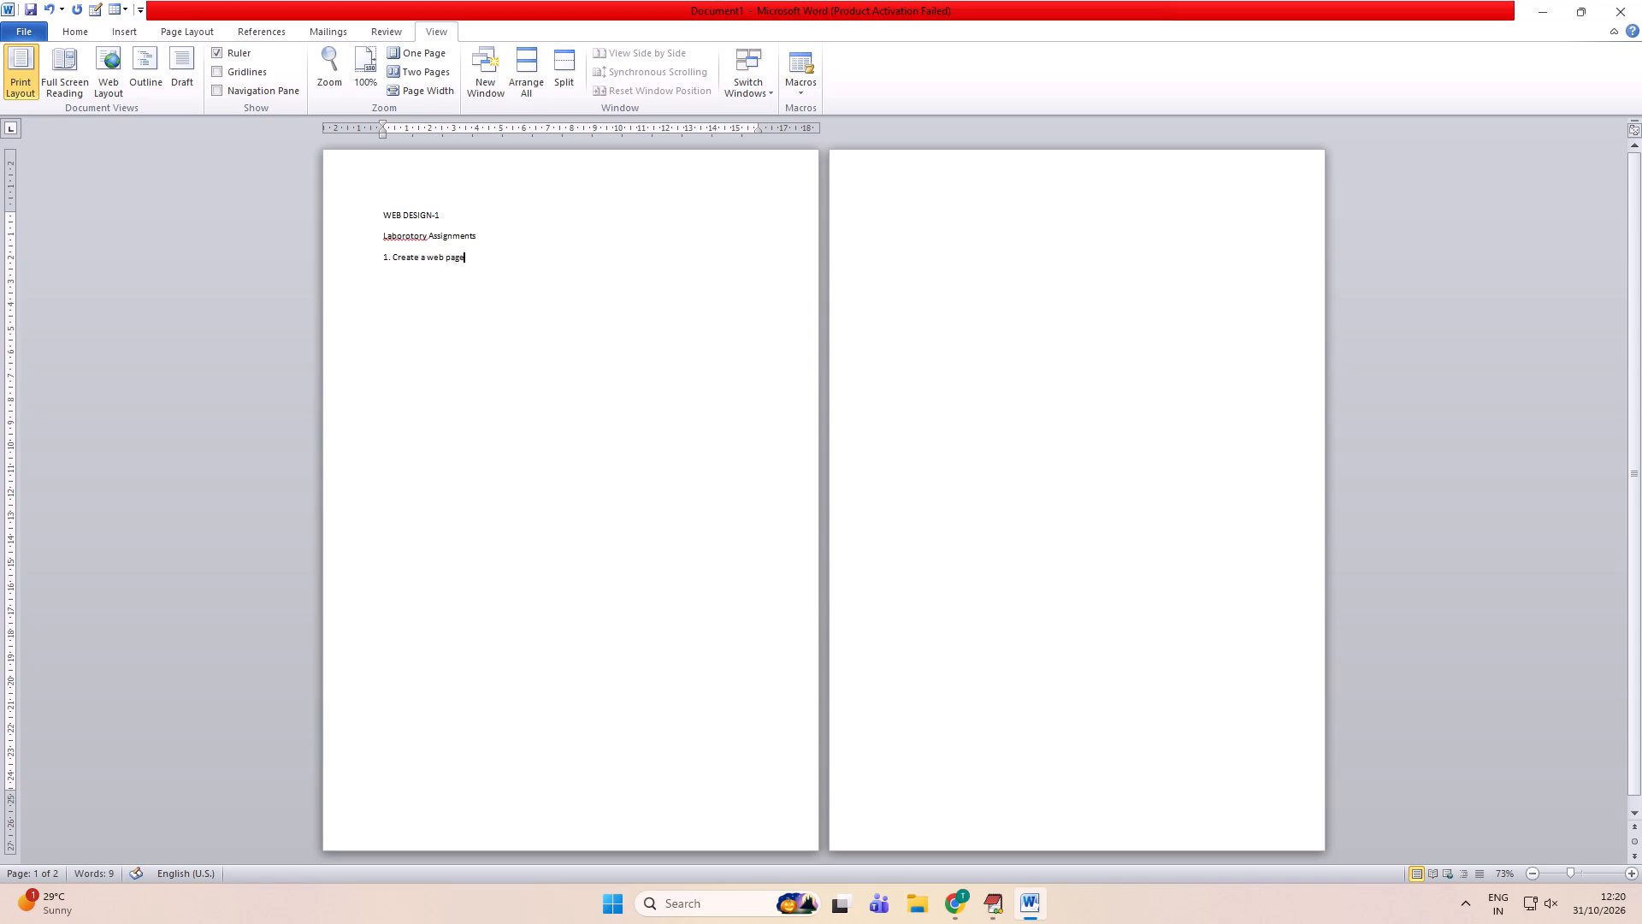
Continue the first assignment item with "using basic HTML Tags", capitalizing the T in Tags.
{"action": "key", "text": "space"}
{"action": "type", "text": "usin"}
{"action": "key", "text": "g"}
{"action": "key", "text": "space"}
{"action": "type", "text": "basic"}
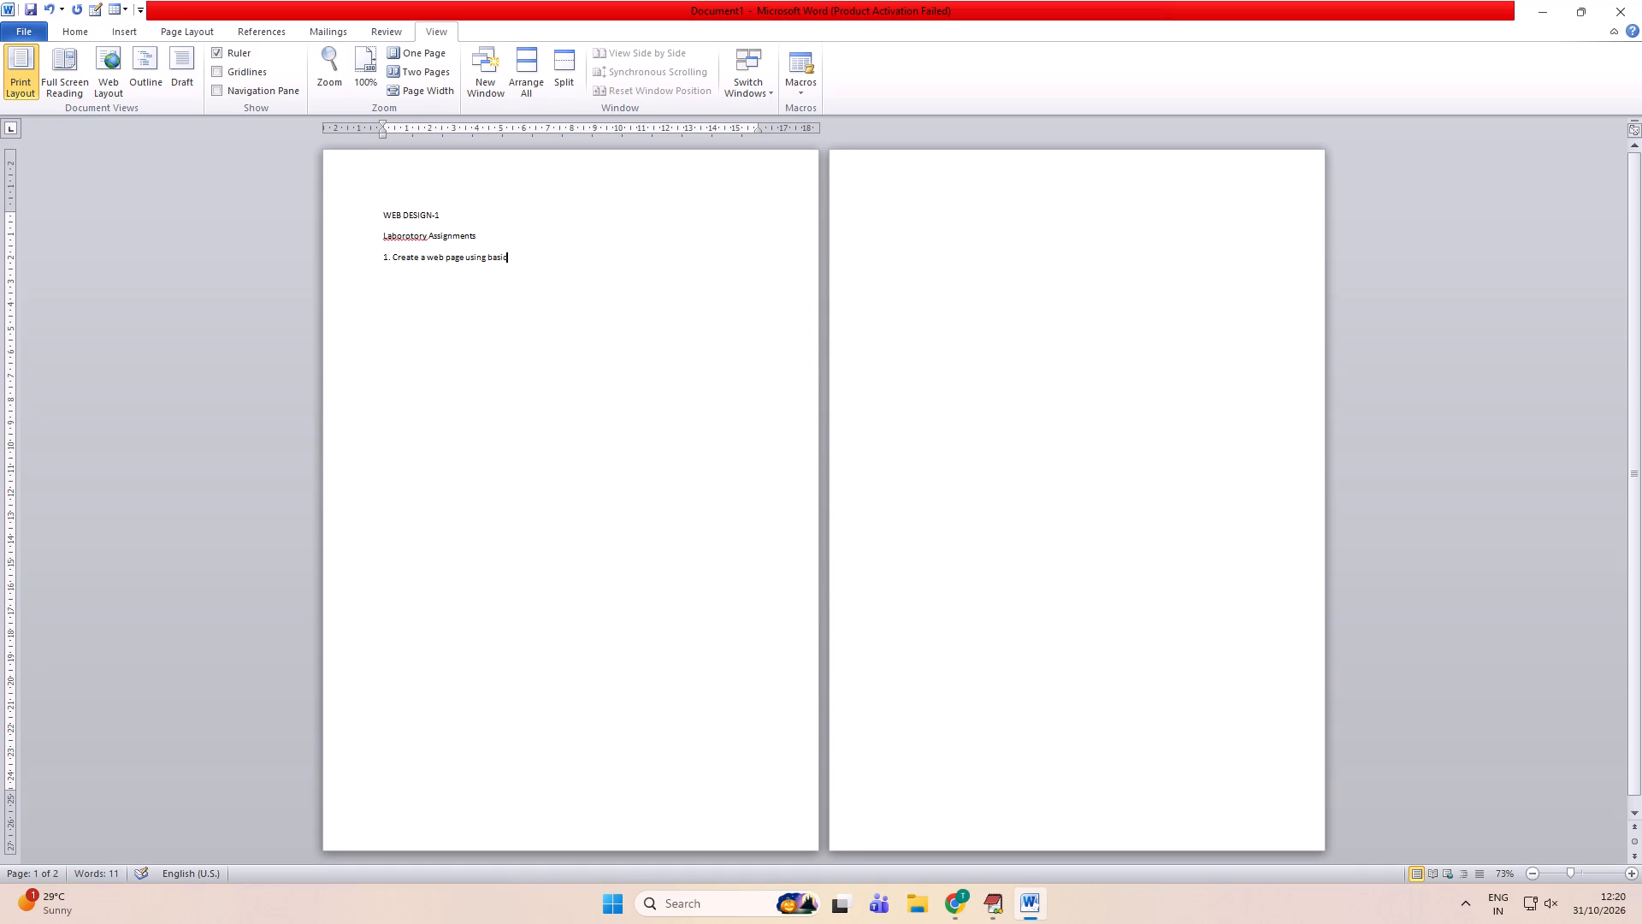
{"action": "key", "text": "space"}
{"action": "type", "text": "HTML"}
{"action": "key", "text": "space"}
{"action": "type", "text": "t"}
{"action": "key", "text": "a"}
{"action": "type", "text": "gs"}
{"action": "key", "text": "BackSpace"}
{"action": "key", "text": "BackSpace"}
{"action": "key", "text": "BackSpace"}
{"action": "key", "text": "BackSpace"}
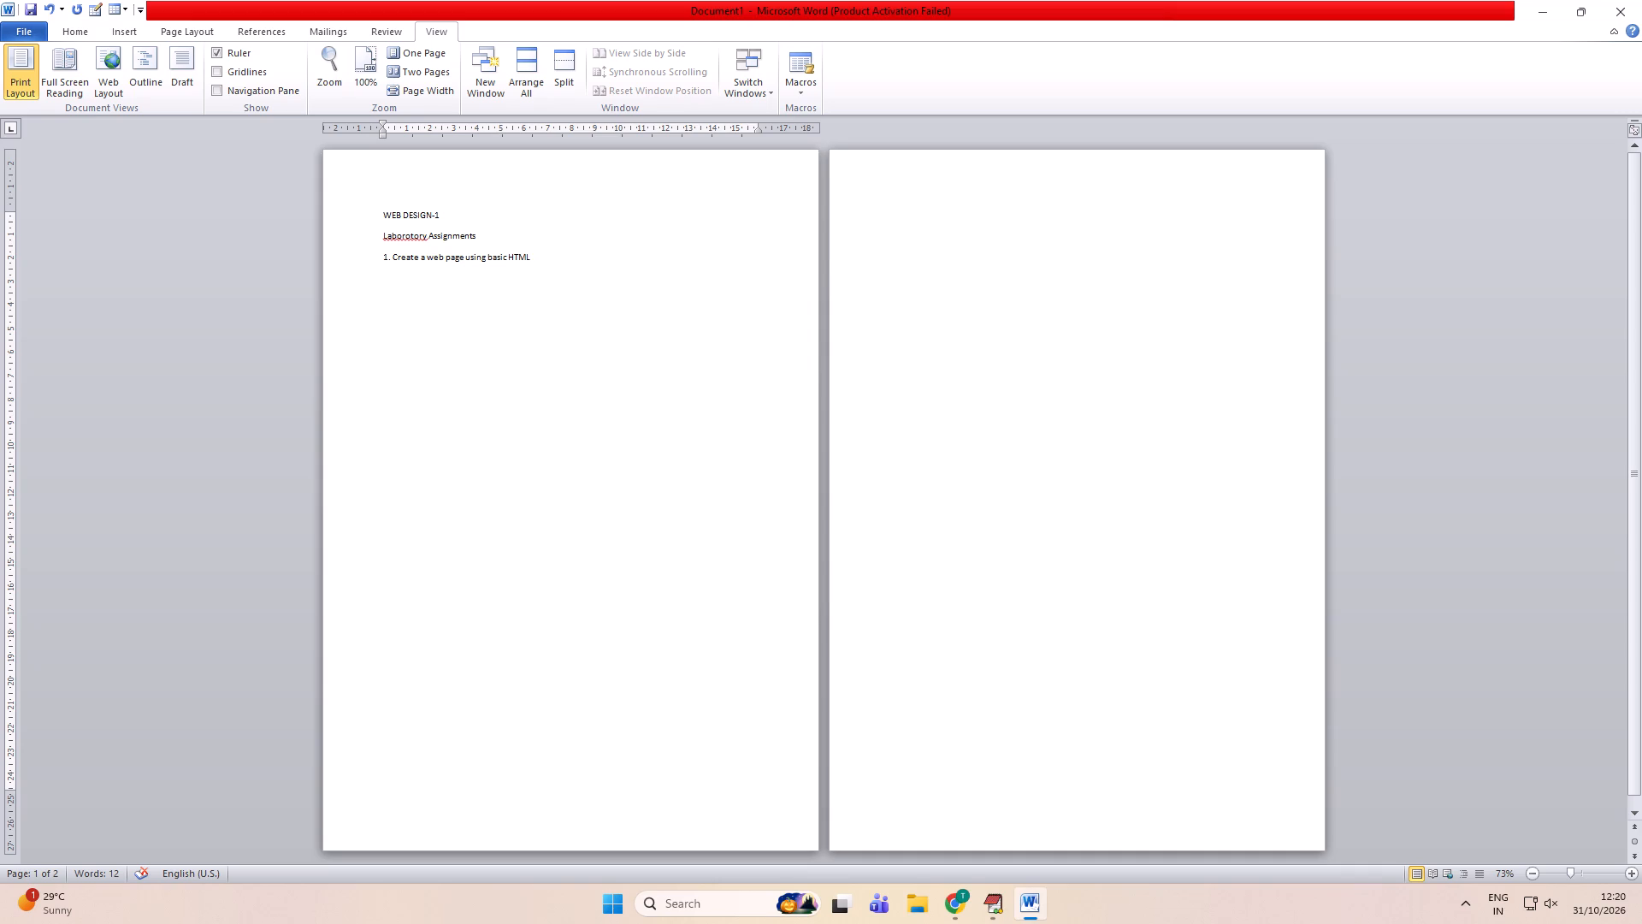
{"action": "type", "text": "Tags"}
Capitalize the word "Basic" in the first assignment item.
{"action": "key", "text": "Left"}
{"action": "key", "text": "Left"}
{"action": "key", "text": "Left"}
{"action": "key", "text": "Left"}
{"action": "key", "text": "Left"}
{"action": "key", "text": "Left"}
{"action": "key", "text": "Left"}
{"action": "key", "text": "Left"}
{"action": "key", "text": "Left"}
{"action": "key", "text": "Left"}
{"action": "key", "text": "Left"}
{"action": "key", "text": "Left"}
{"action": "key", "text": "Left"}
{"action": "key", "text": "Left"}
{"action": "key", "text": "BackSpace"}
{"action": "key", "text": "shift+b"}
Capitalize the word "Using" in the first assignment item.
{"action": "key", "text": "Left"}
{"action": "key", "text": "Left"}
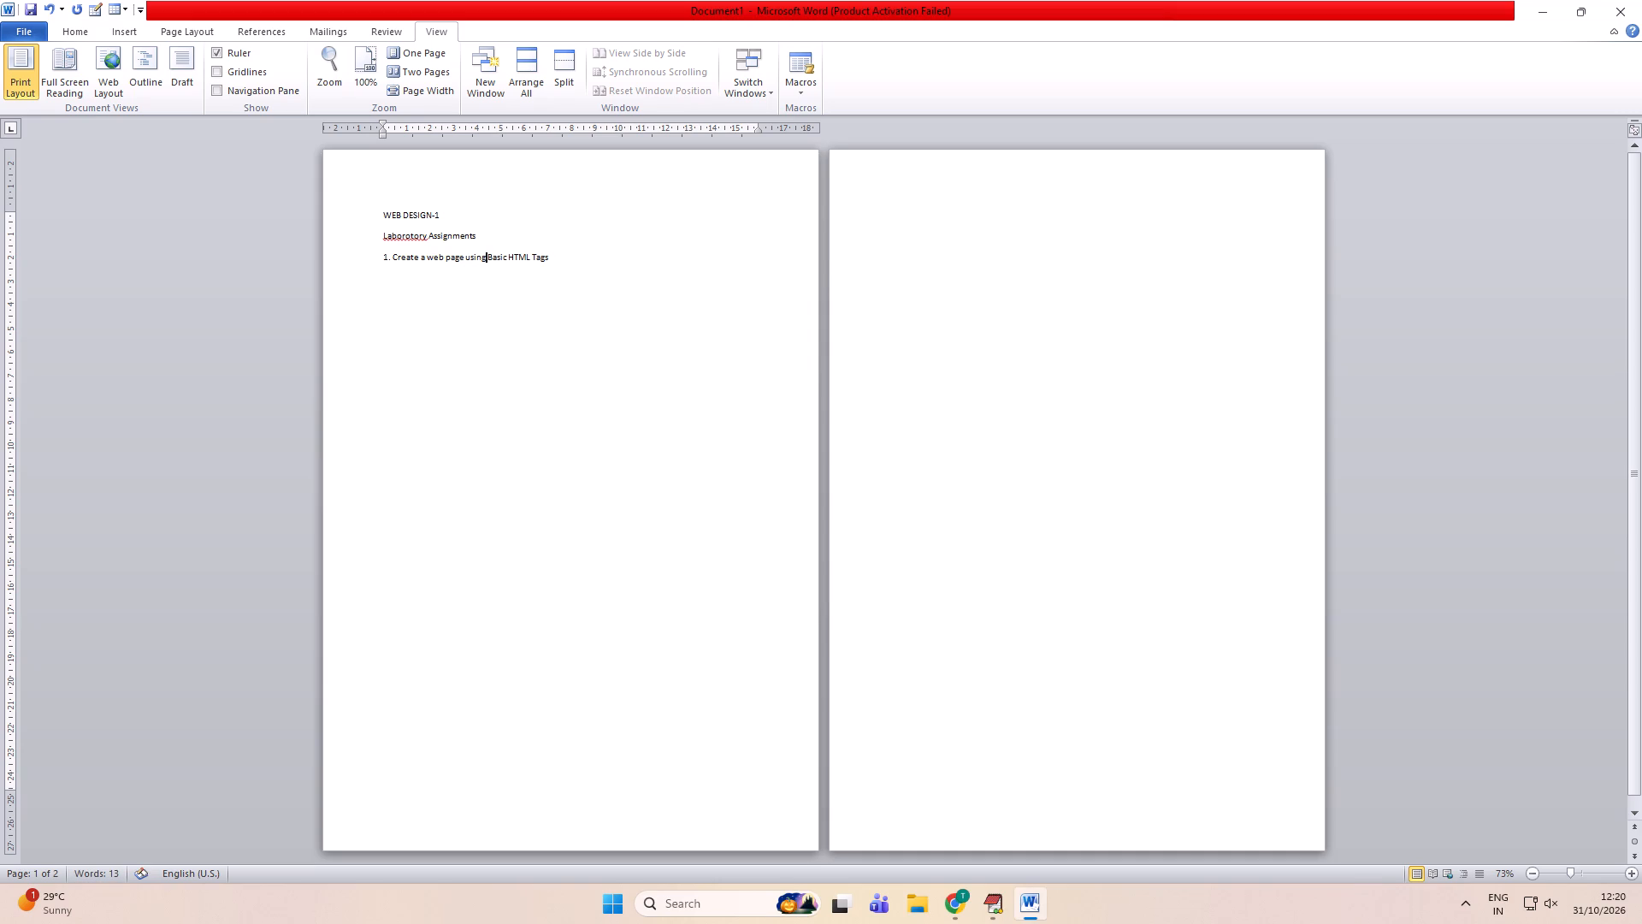
{"action": "key", "text": "Left"}
{"action": "key", "text": "Left"}
{"action": "key", "text": "Left"}
{"action": "key", "text": "Left"}
{"action": "key", "text": "BackSpace"}
{"action": "key", "text": "shift+u"}
Capitalize both words of "Web Page" in the first assignment item.
{"action": "key", "text": "Left"}
{"action": "key", "text": "Left"}
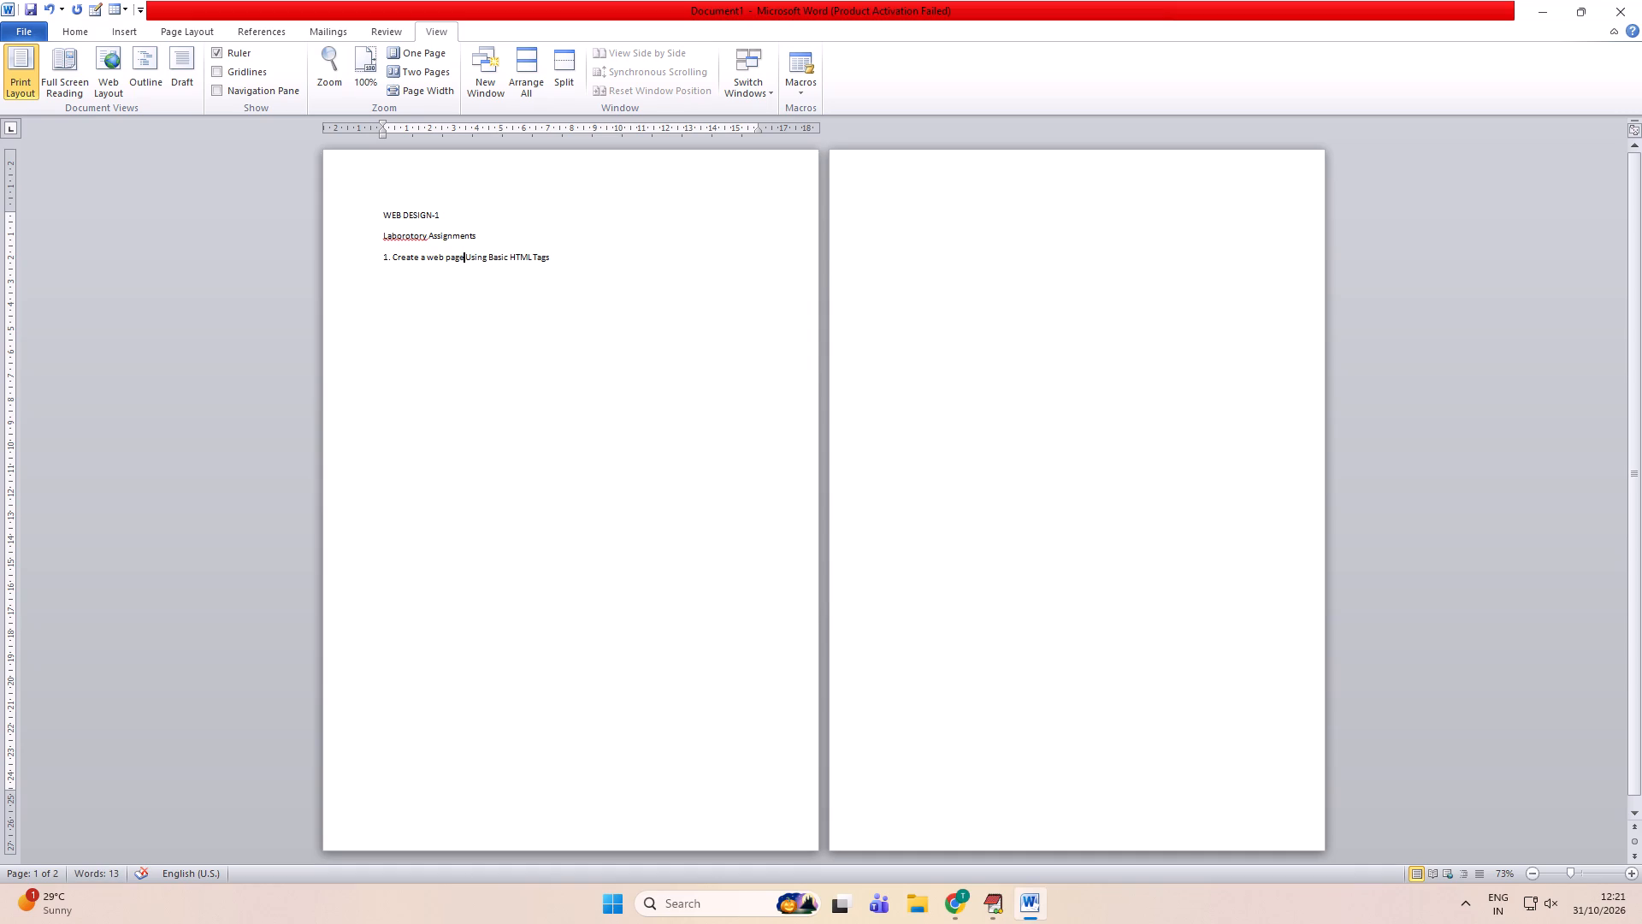
{"action": "key", "text": "Left"}
{"action": "key", "text": "Left"}
{"action": "key", "text": "Left"}
{"action": "key", "text": "BackSpace"}
{"action": "key", "text": "shift+p"}
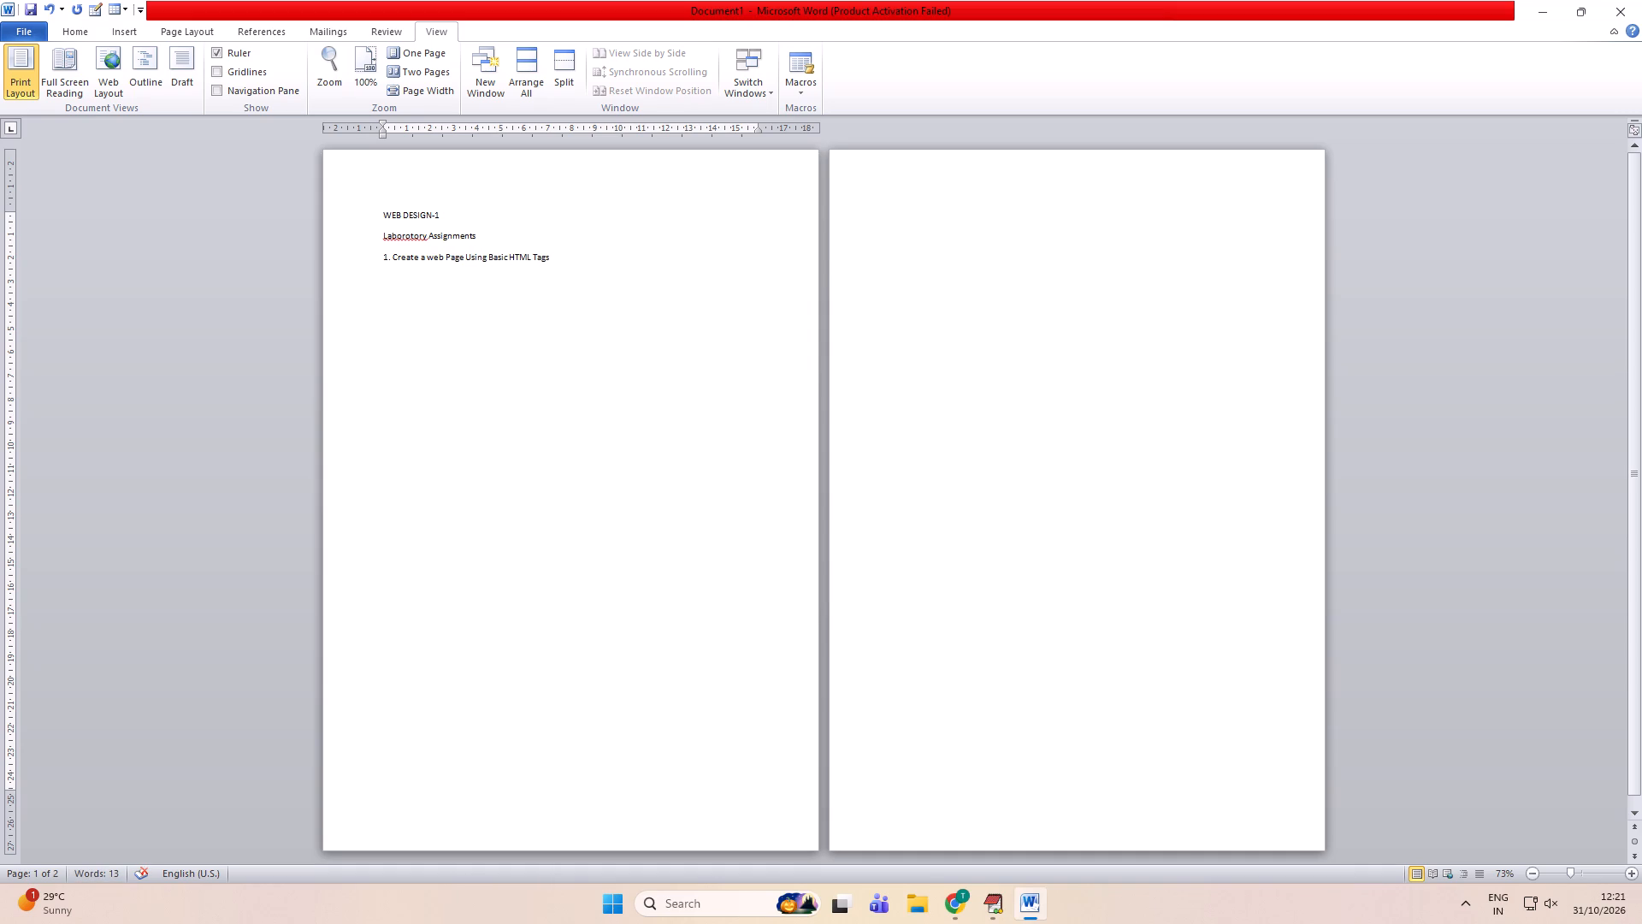
{"action": "key", "text": "Left"}
{"action": "key", "text": "Left"}
{"action": "key", "text": "Left"}
{"action": "key", "text": "Left"}
{"action": "key", "text": "BackSpace"}
{"action": "key", "text": "shift+w"}
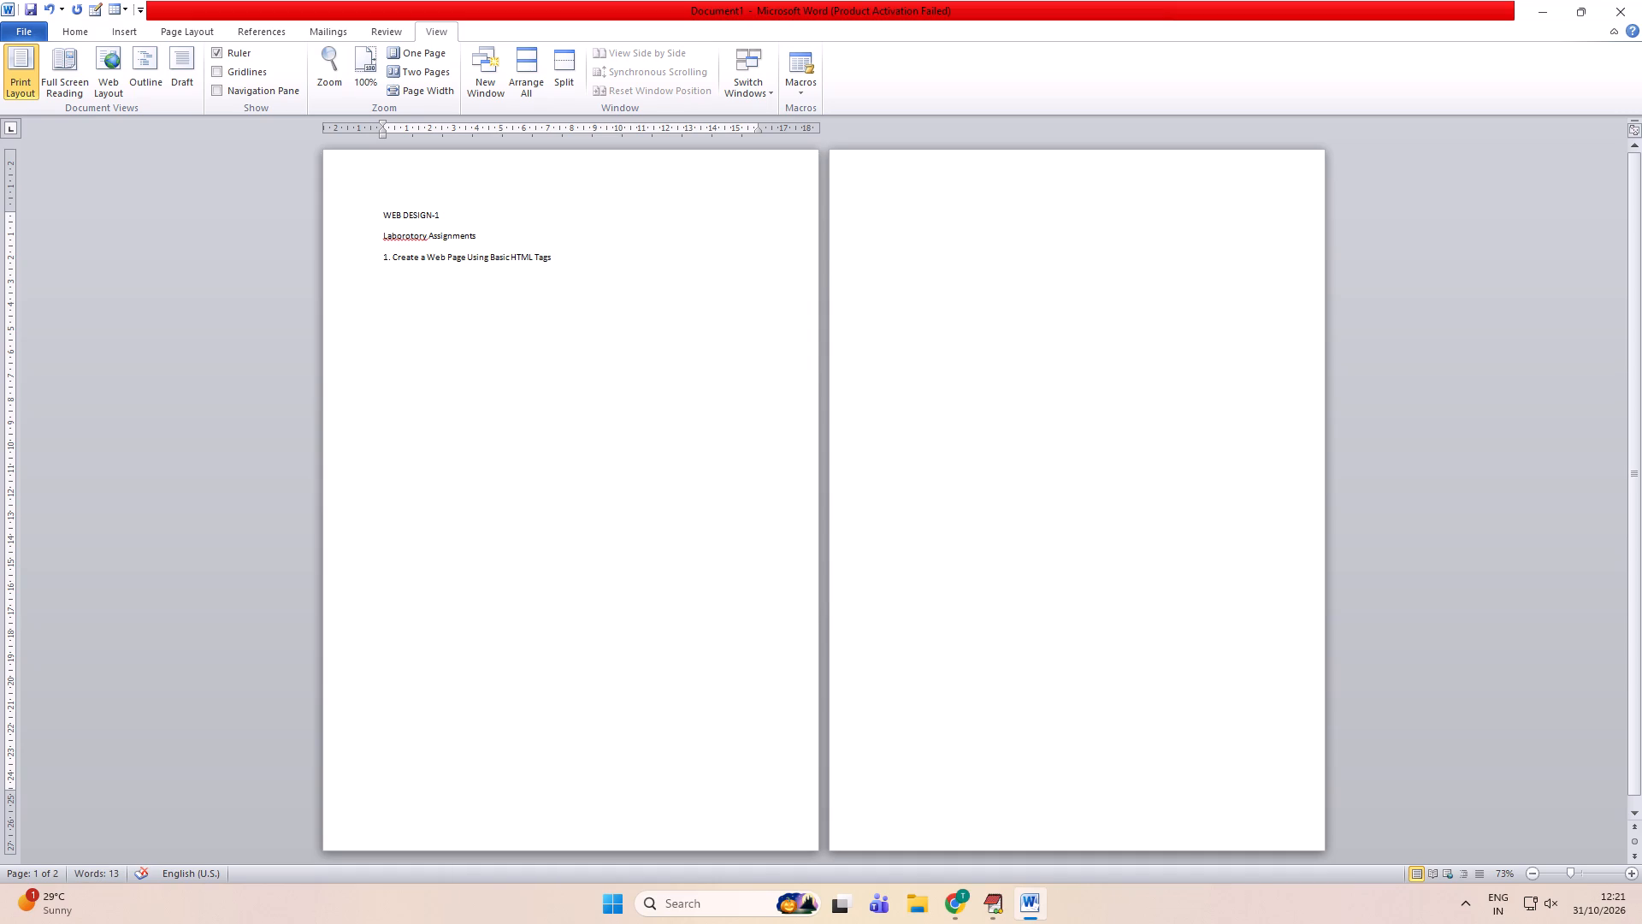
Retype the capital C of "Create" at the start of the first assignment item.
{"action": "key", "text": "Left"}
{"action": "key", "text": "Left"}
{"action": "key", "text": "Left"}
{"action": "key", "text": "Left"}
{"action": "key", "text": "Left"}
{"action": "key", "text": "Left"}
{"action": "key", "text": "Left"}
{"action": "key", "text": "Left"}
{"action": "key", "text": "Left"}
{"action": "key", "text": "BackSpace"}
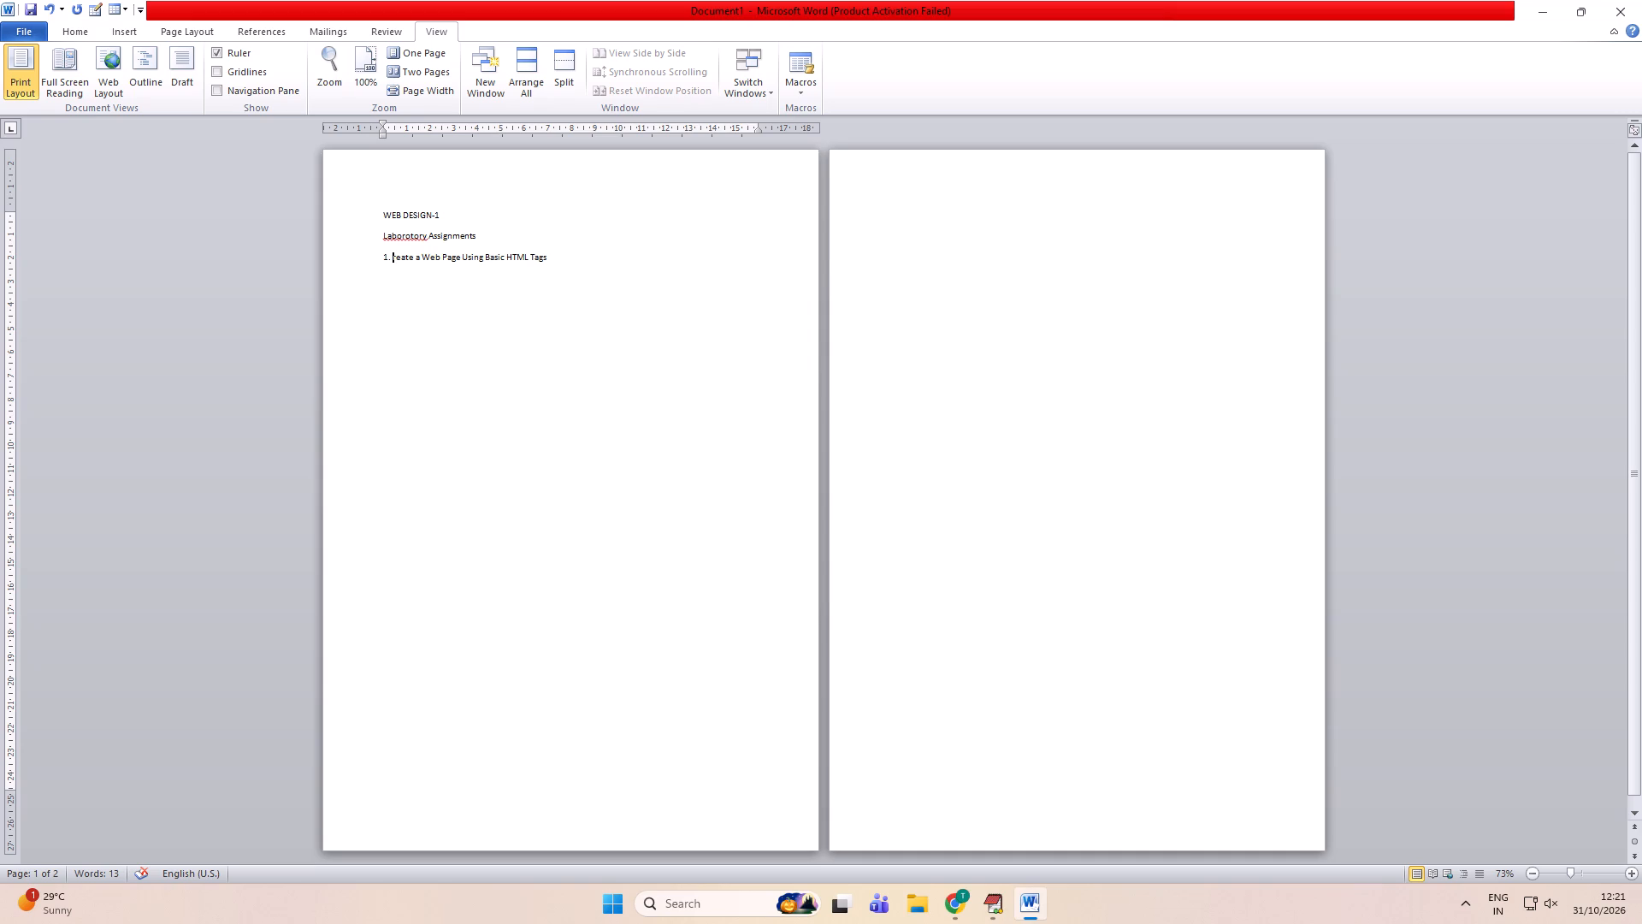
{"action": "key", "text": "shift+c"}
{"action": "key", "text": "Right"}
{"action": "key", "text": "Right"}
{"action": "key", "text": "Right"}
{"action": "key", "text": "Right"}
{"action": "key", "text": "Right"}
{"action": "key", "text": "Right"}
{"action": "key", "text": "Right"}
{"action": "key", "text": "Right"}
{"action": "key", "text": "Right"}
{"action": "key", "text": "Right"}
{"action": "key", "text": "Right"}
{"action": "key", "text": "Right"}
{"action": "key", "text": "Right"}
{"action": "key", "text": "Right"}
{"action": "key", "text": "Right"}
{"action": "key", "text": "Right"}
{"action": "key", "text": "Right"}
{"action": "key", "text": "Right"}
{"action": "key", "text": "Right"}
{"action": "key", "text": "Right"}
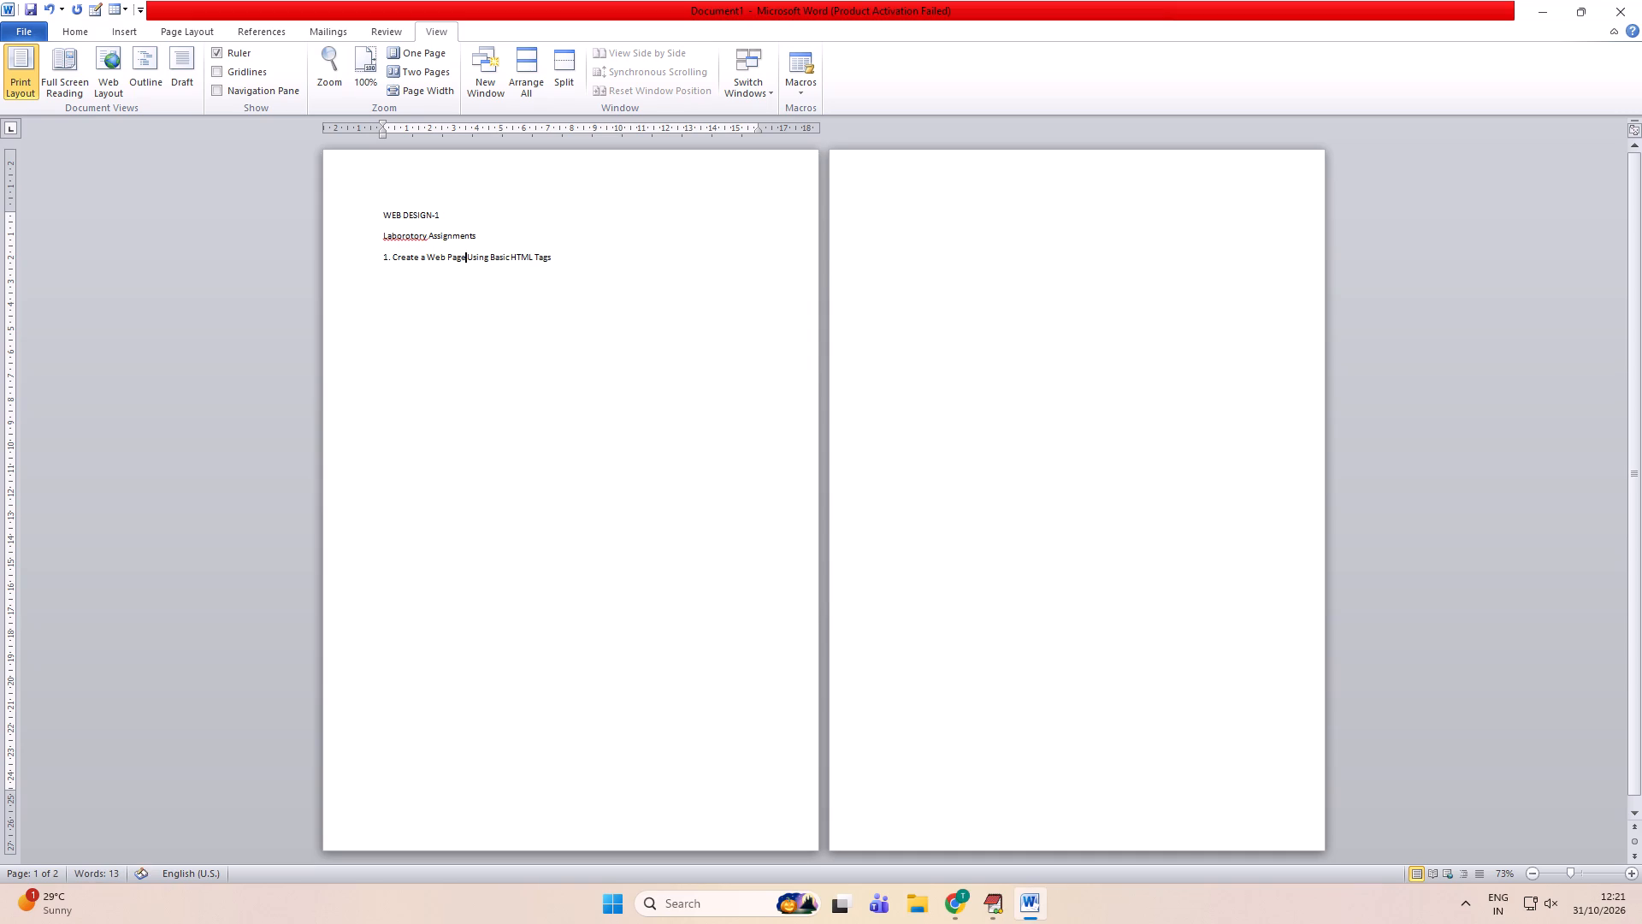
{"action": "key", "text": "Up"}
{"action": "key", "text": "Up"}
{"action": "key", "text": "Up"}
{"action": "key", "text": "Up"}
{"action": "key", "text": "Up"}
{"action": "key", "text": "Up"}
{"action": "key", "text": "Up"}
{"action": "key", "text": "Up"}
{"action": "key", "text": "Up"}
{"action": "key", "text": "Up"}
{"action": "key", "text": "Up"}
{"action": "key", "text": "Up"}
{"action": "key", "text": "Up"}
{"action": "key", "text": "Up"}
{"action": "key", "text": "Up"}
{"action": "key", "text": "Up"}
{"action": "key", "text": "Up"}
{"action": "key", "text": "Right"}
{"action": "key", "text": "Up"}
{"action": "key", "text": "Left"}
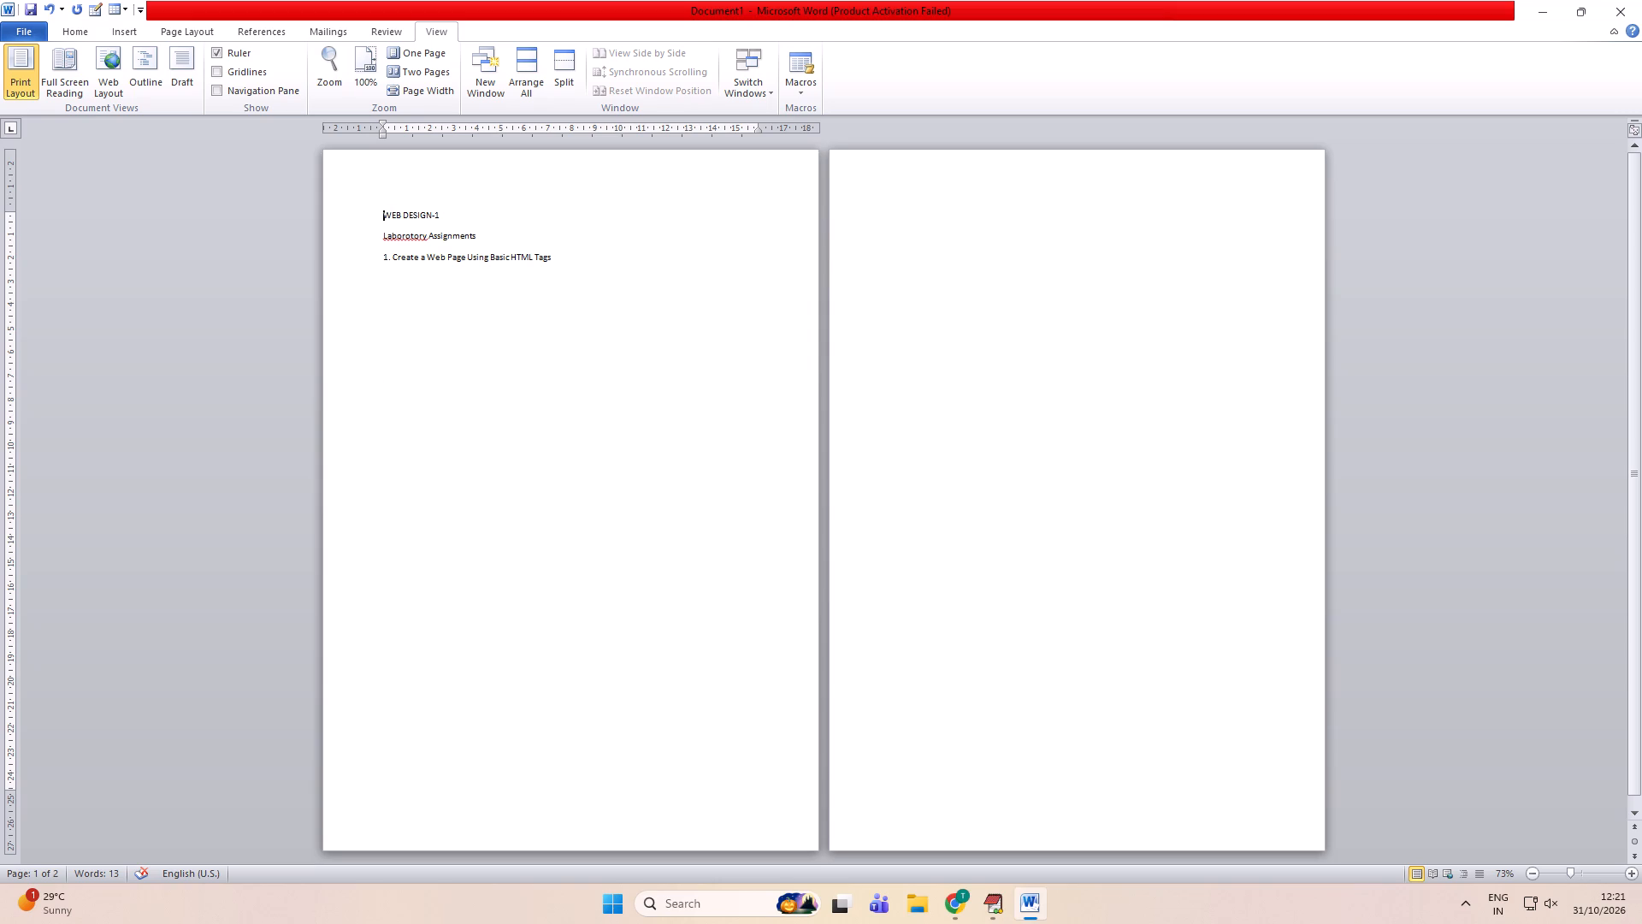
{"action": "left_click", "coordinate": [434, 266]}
Format all three lines of text, from WEB DESIGN-1 to the first assignment item, as bold with font size 26.
{"action": "left_click_drag", "start_coordinate": [372, 215], "coordinate": [400, 263]}
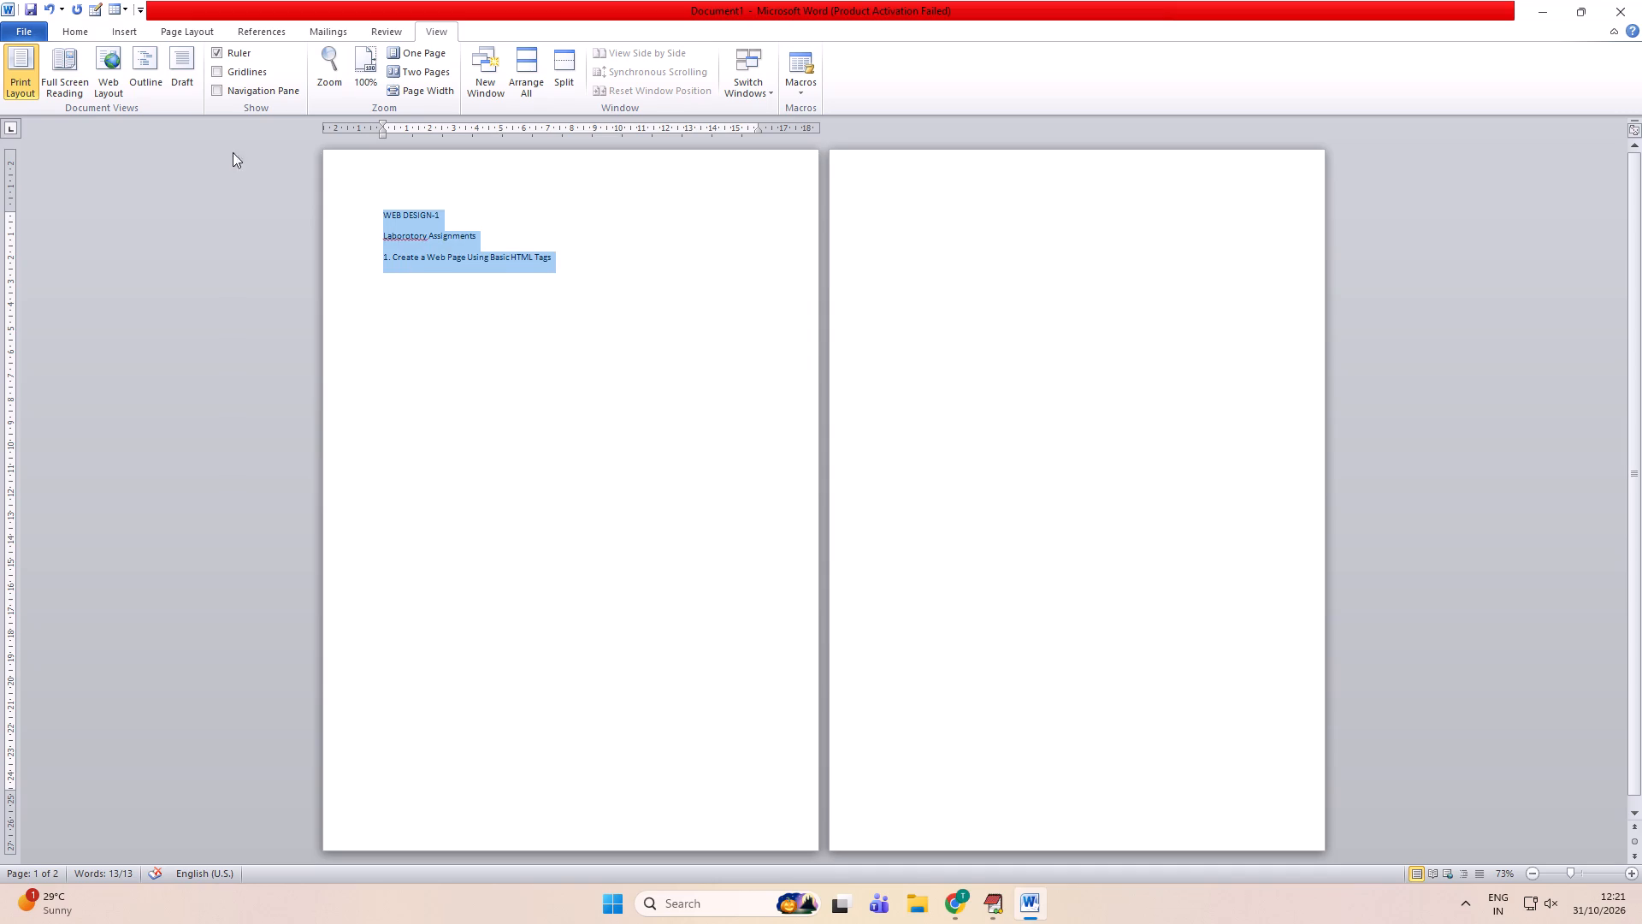
{"action": "left_click", "coordinate": [72, 23]}
{"action": "left_click", "coordinate": [142, 86]}
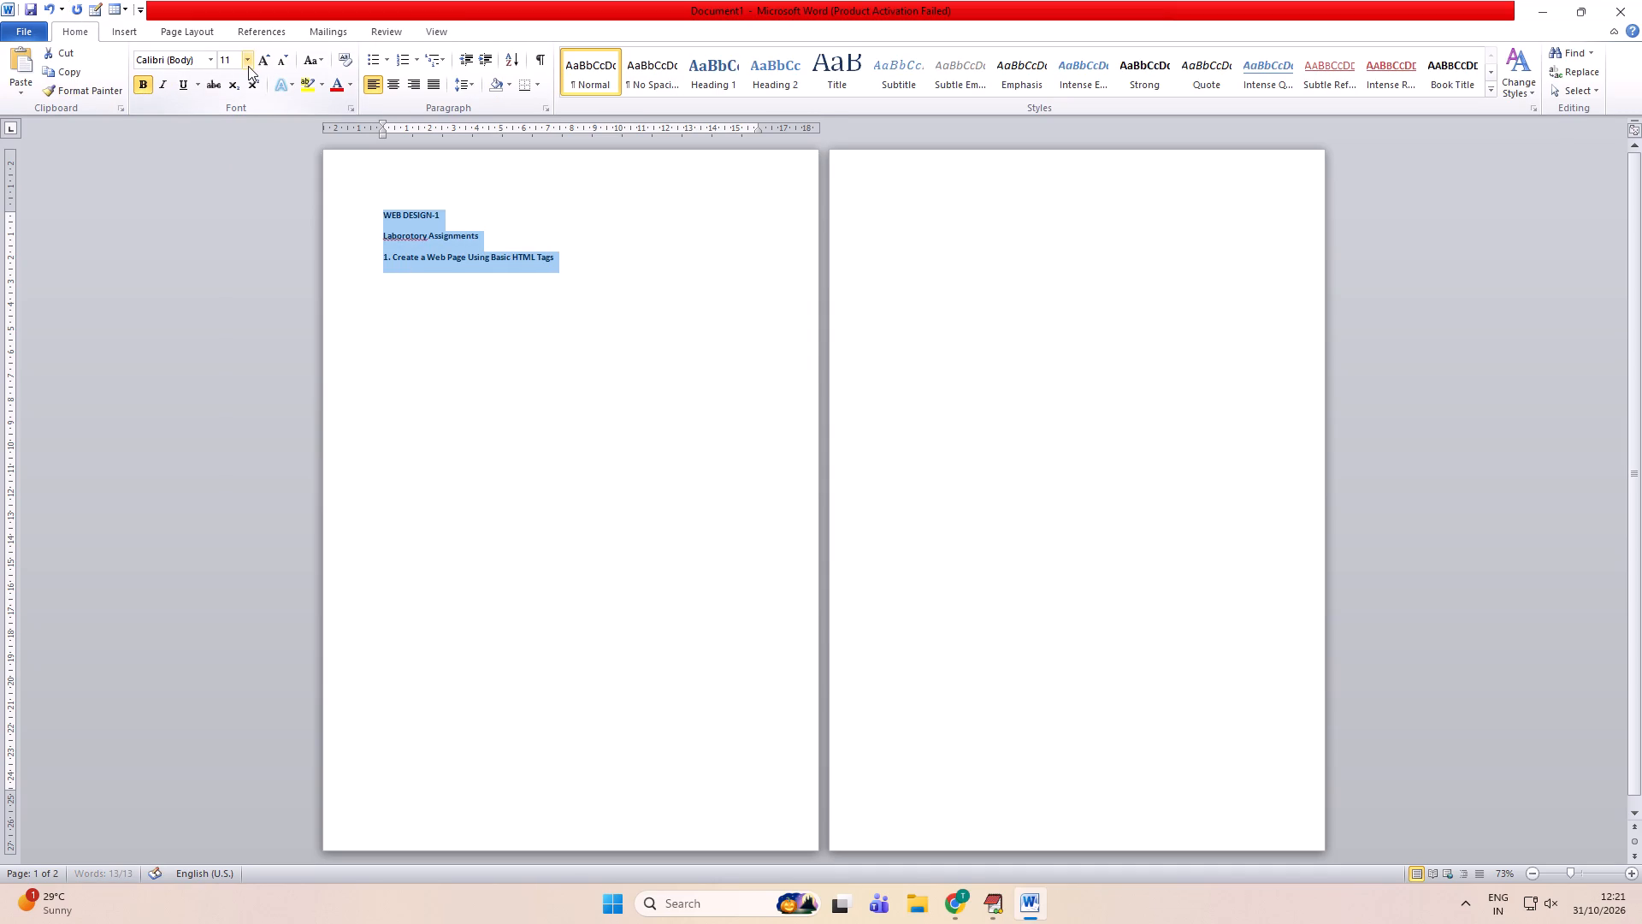
{"action": "left_click", "coordinate": [248, 66]}
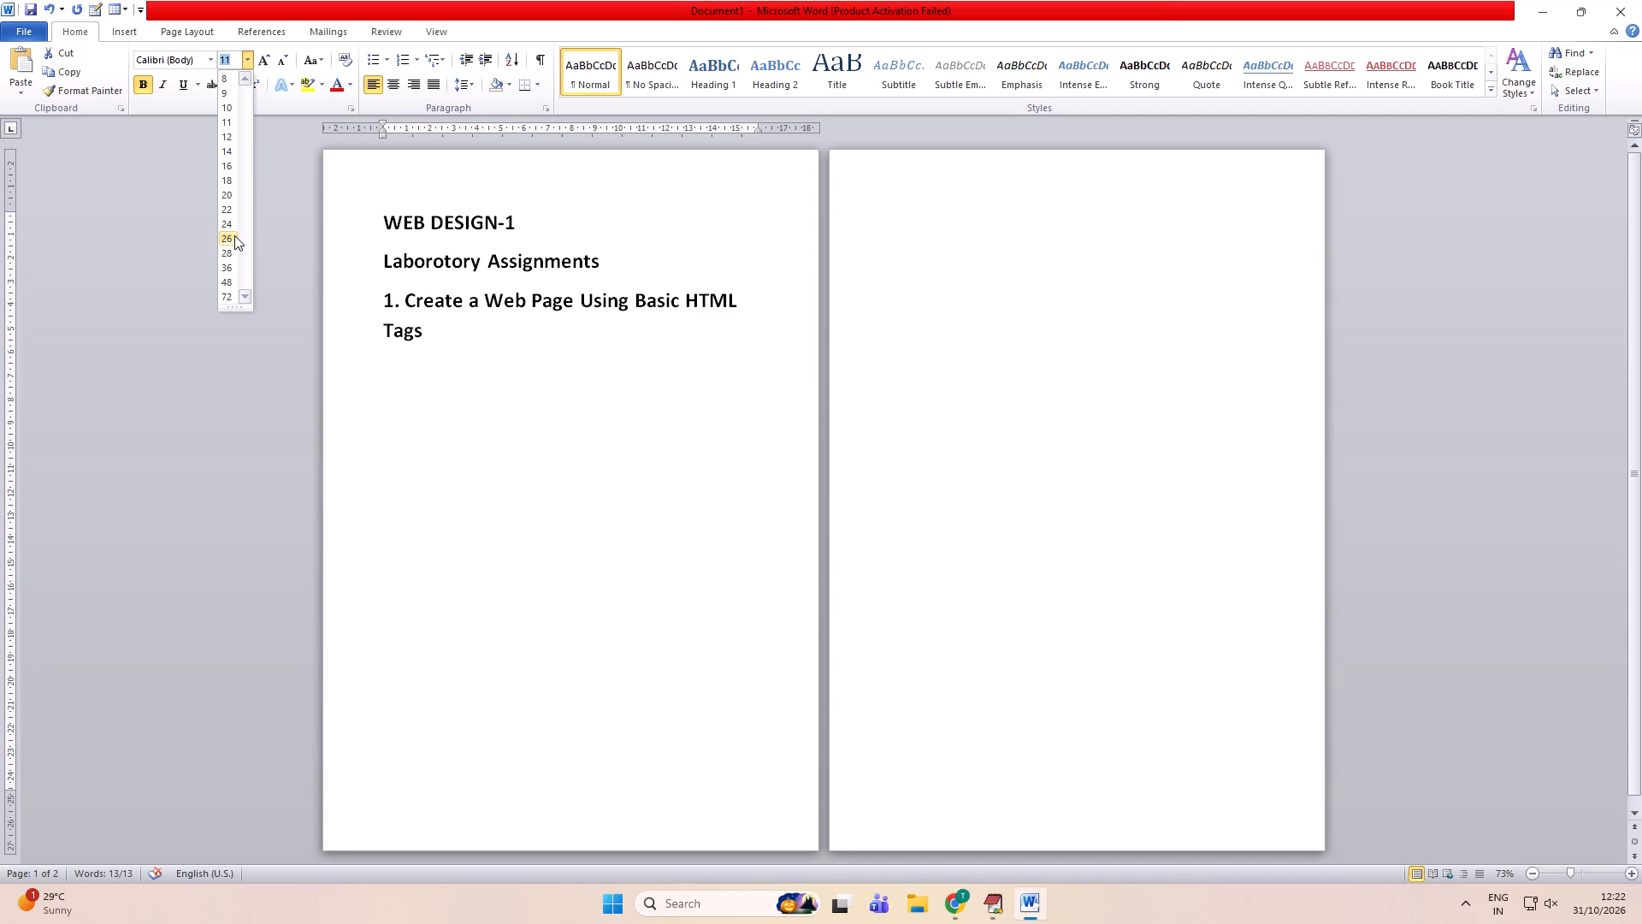
{"action": "left_click", "coordinate": [234, 235]}
Correct the spelling of the first word on the second line to "Laboratory".
{"action": "left_click", "coordinate": [440, 257]}
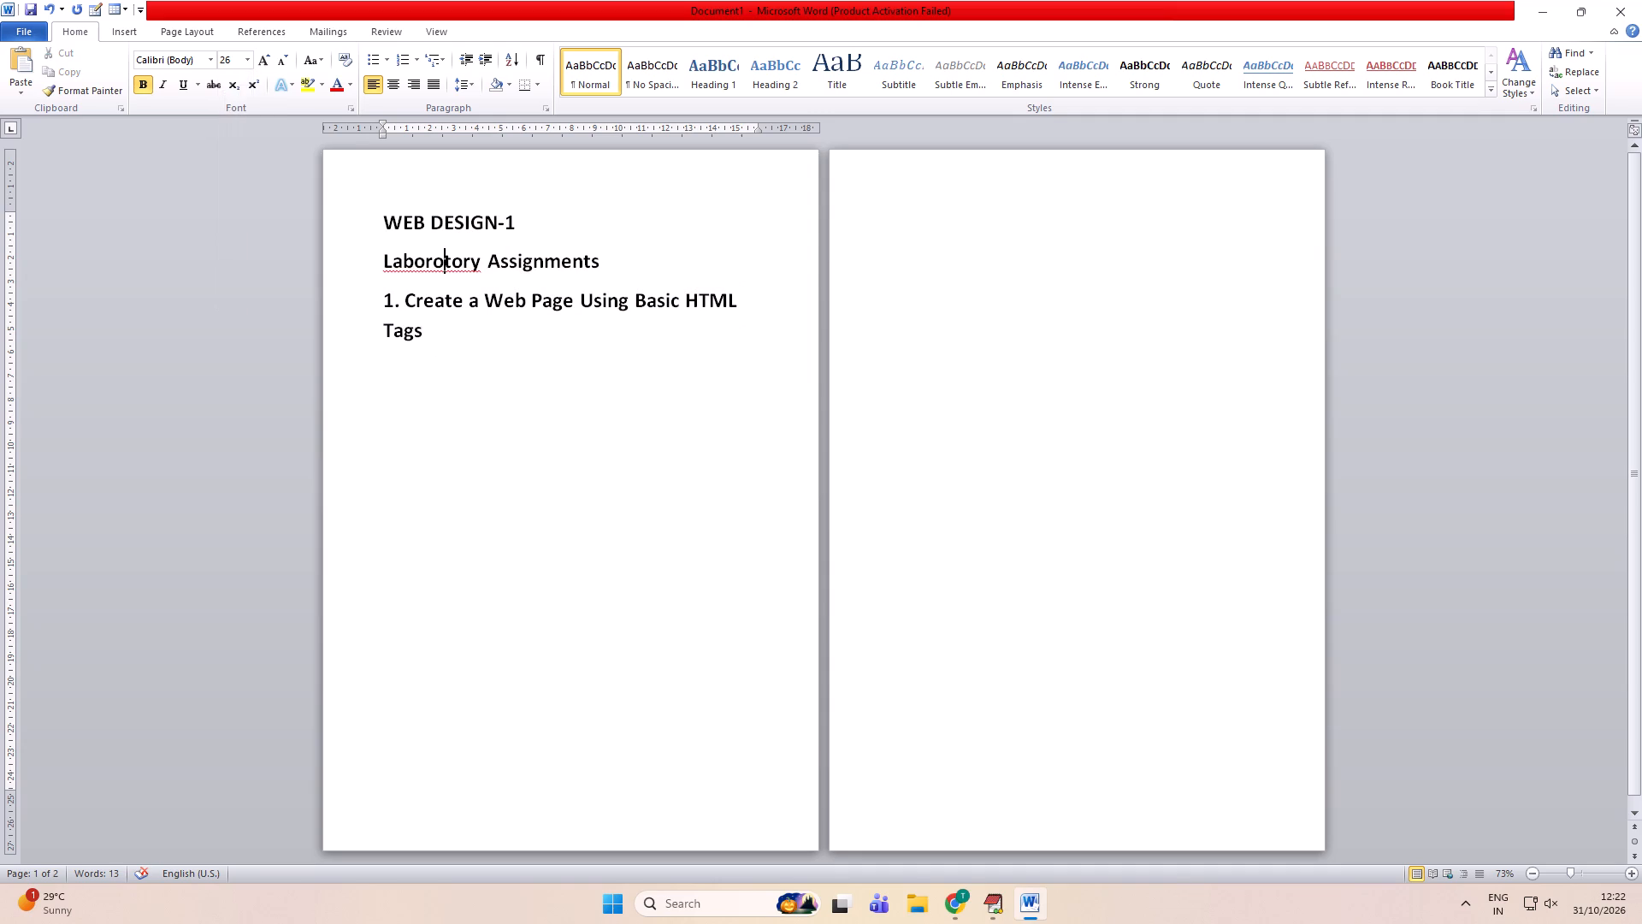
{"action": "key", "text": "BackSpace"}
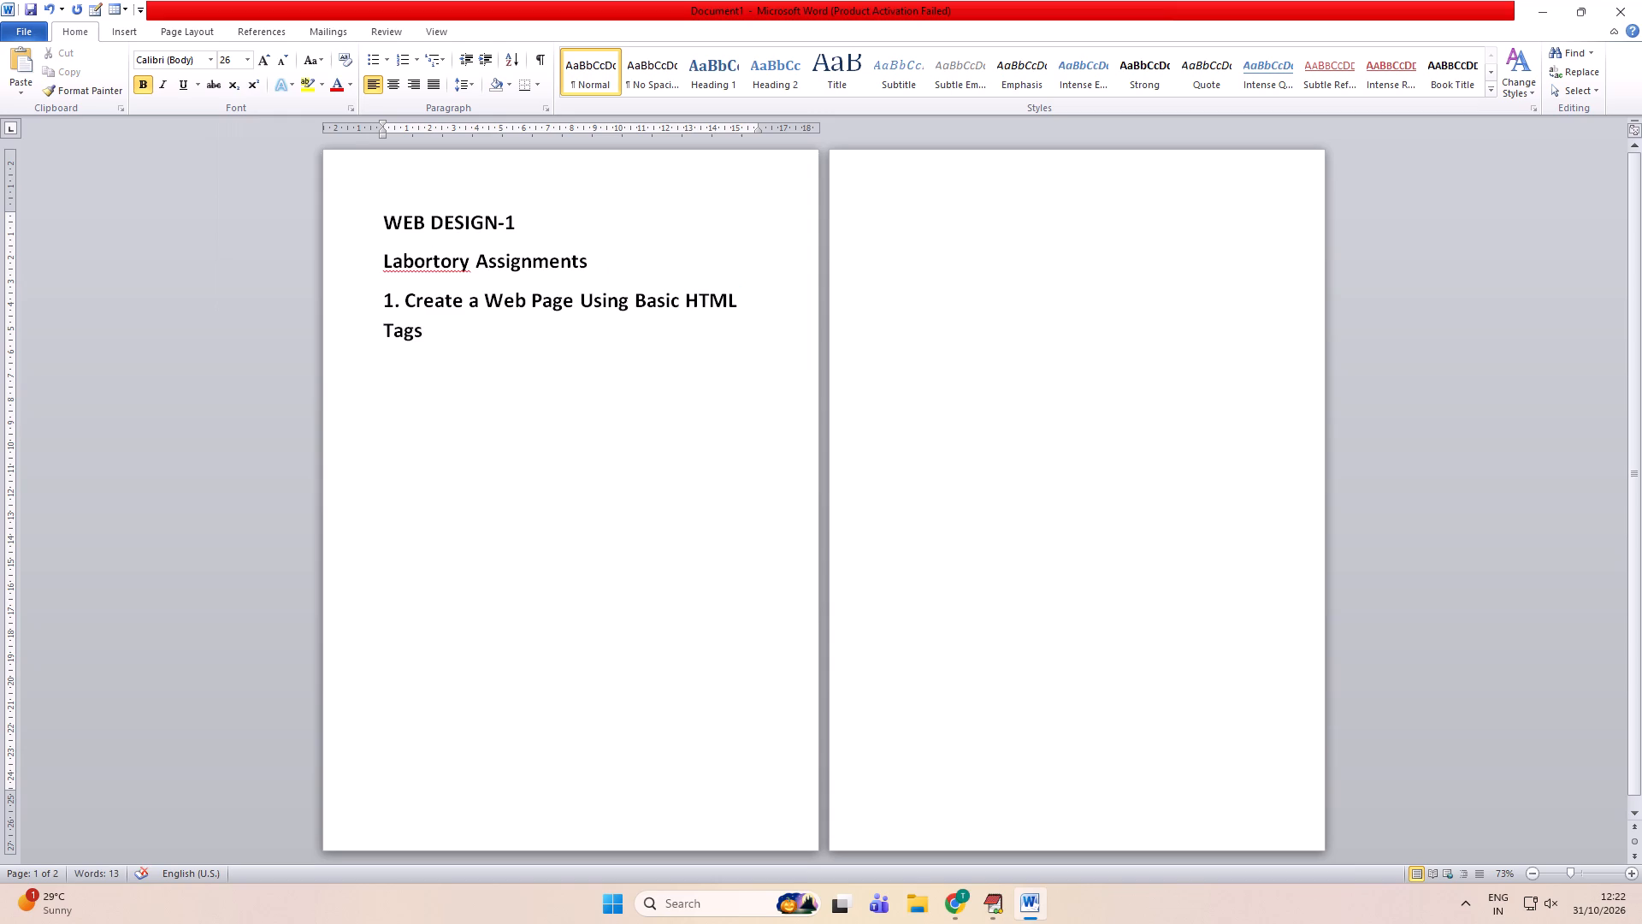
{"action": "key", "text": "a"}
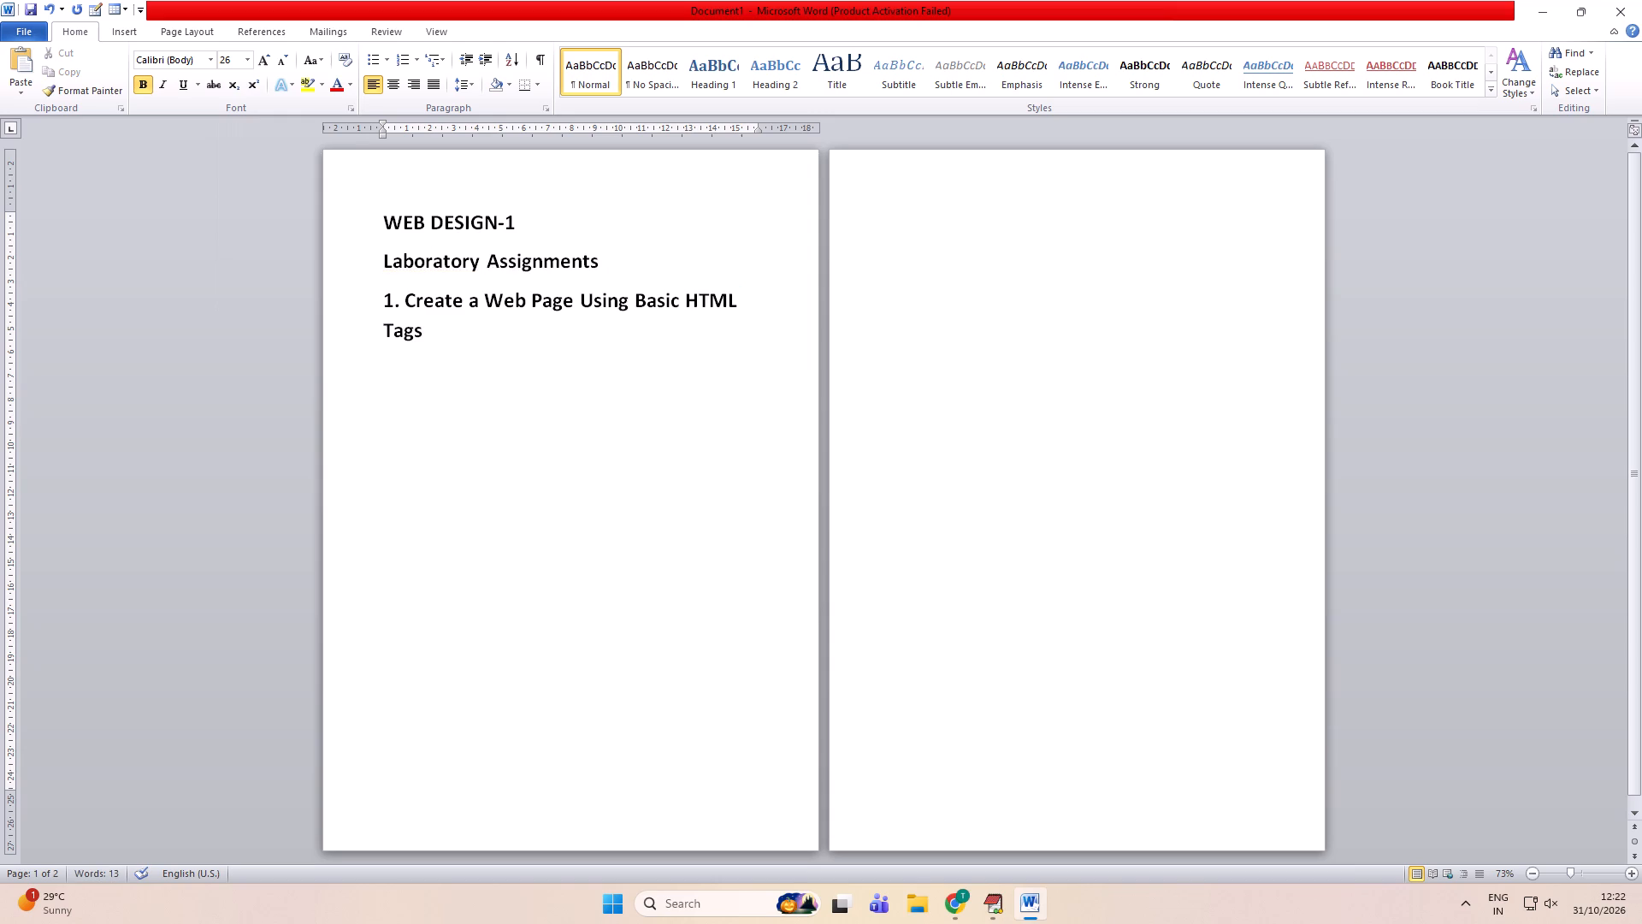
Add two new lines below the first assignment item, after the word "Tags".
{"action": "left_click", "coordinate": [462, 335]}
{"action": "key", "text": "Return"}
{"action": "key", "text": "Return"}
Close the empty EditPlus window and switch to the EditPlus window that has web ass1.html open.
{"action": "left_click", "coordinate": [994, 909]}
{"action": "left_click", "coordinate": [994, 909]}
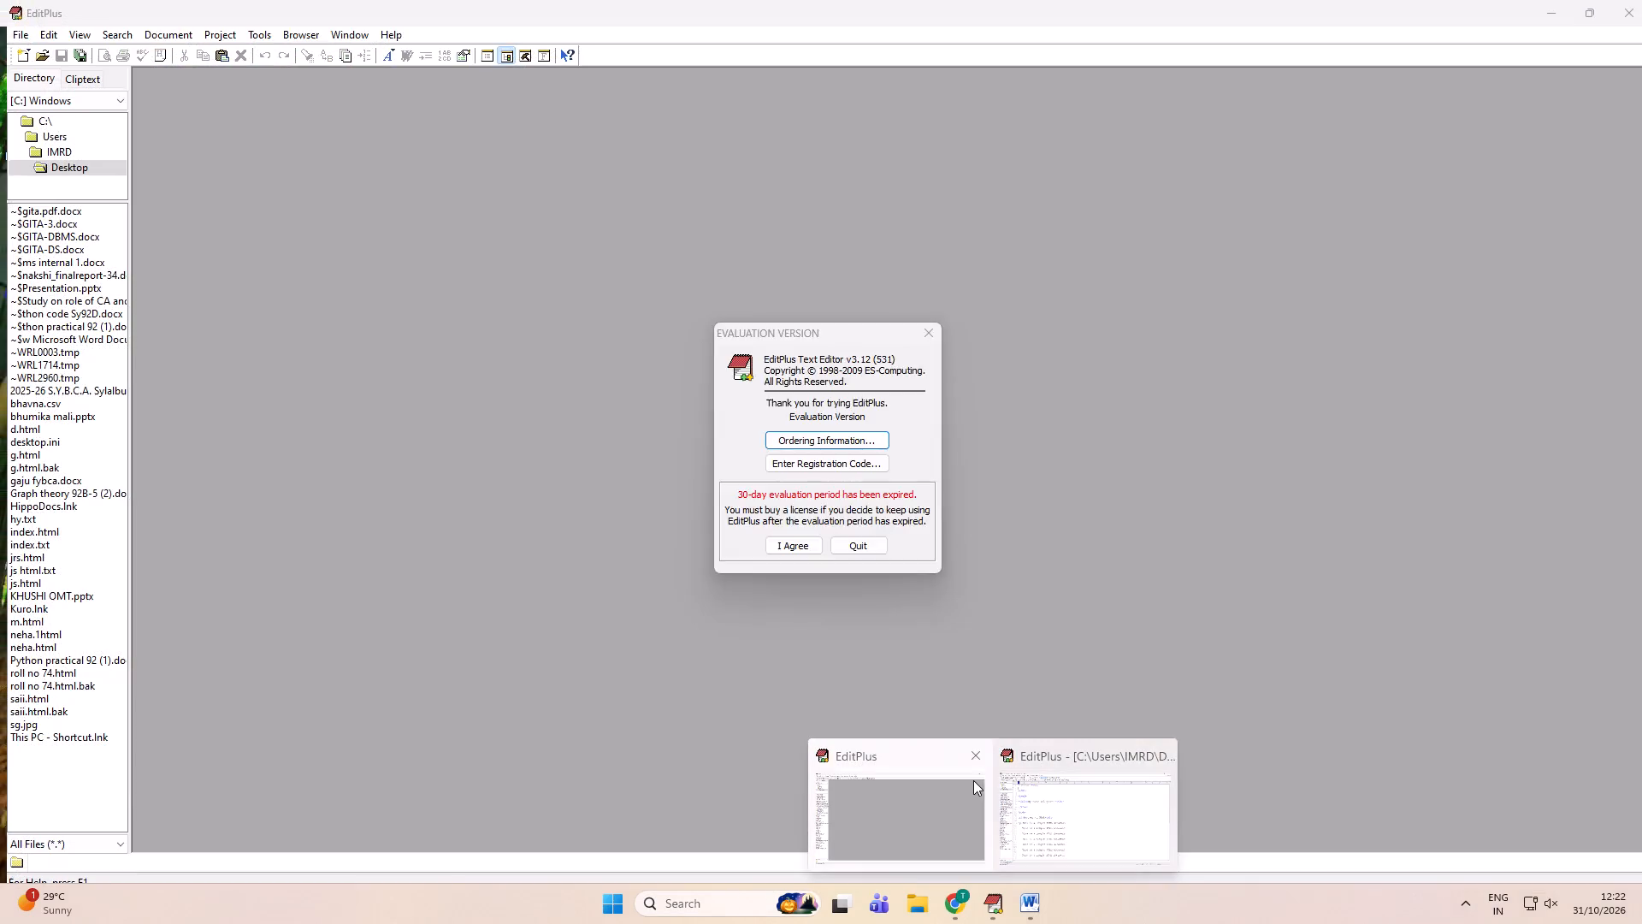
{"action": "left_click", "coordinate": [976, 757]}
{"action": "left_click", "coordinate": [978, 821]}
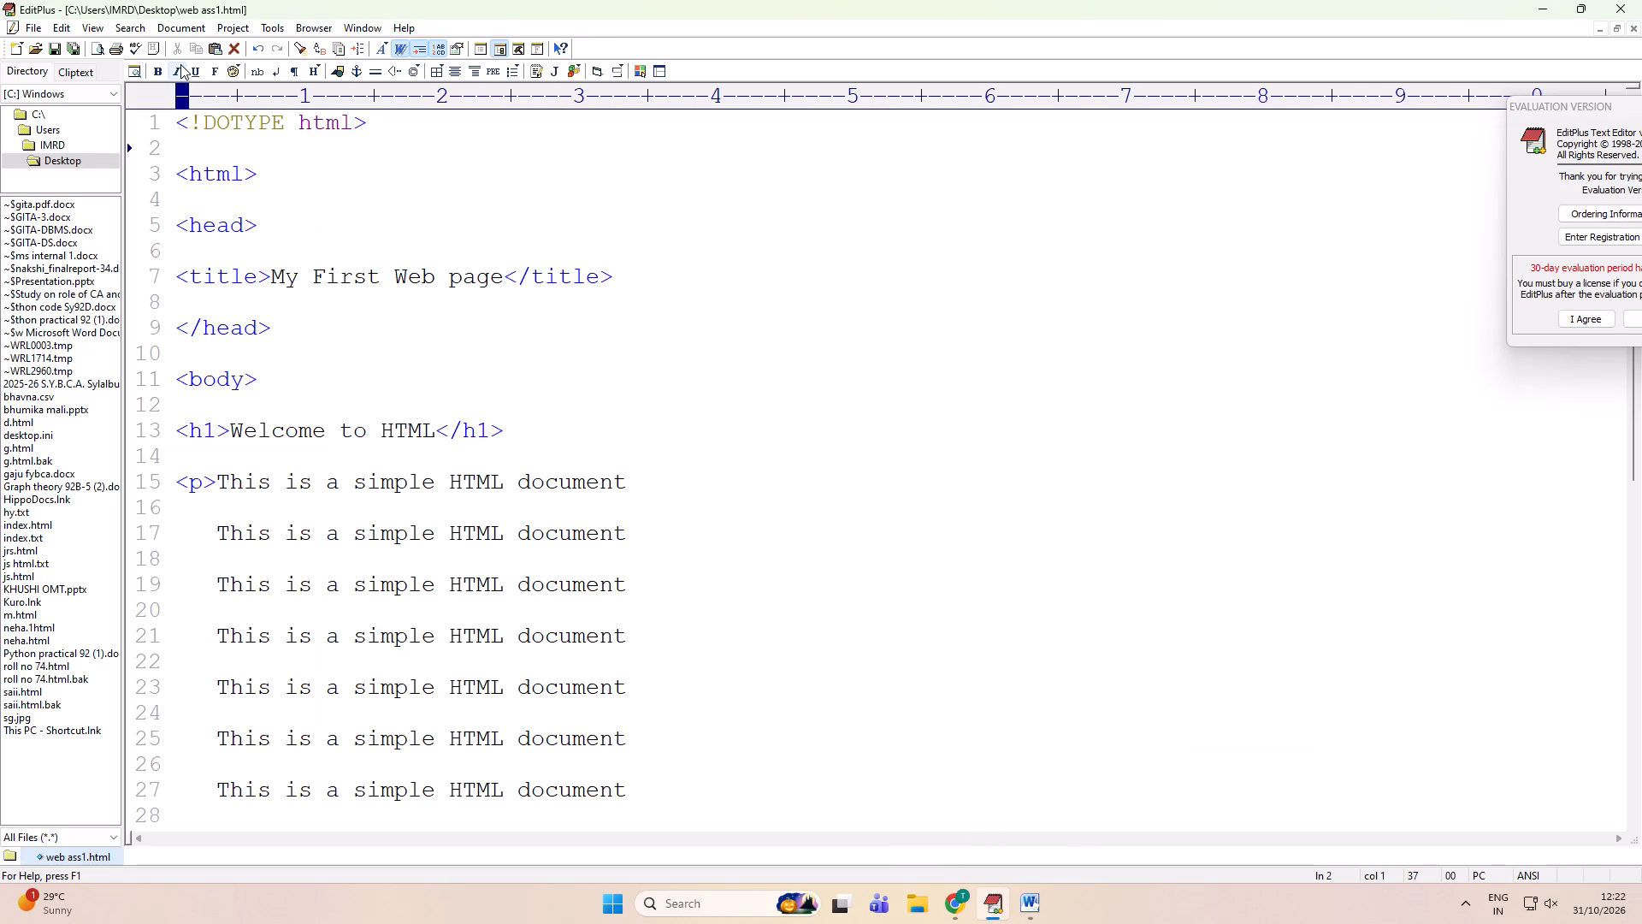
Copy the entire HTML code of web ass1.html and paste it below the first assignment item in the Word document.
{"action": "left_click_drag", "start_coordinate": [162, 113], "coordinate": [258, 848]}
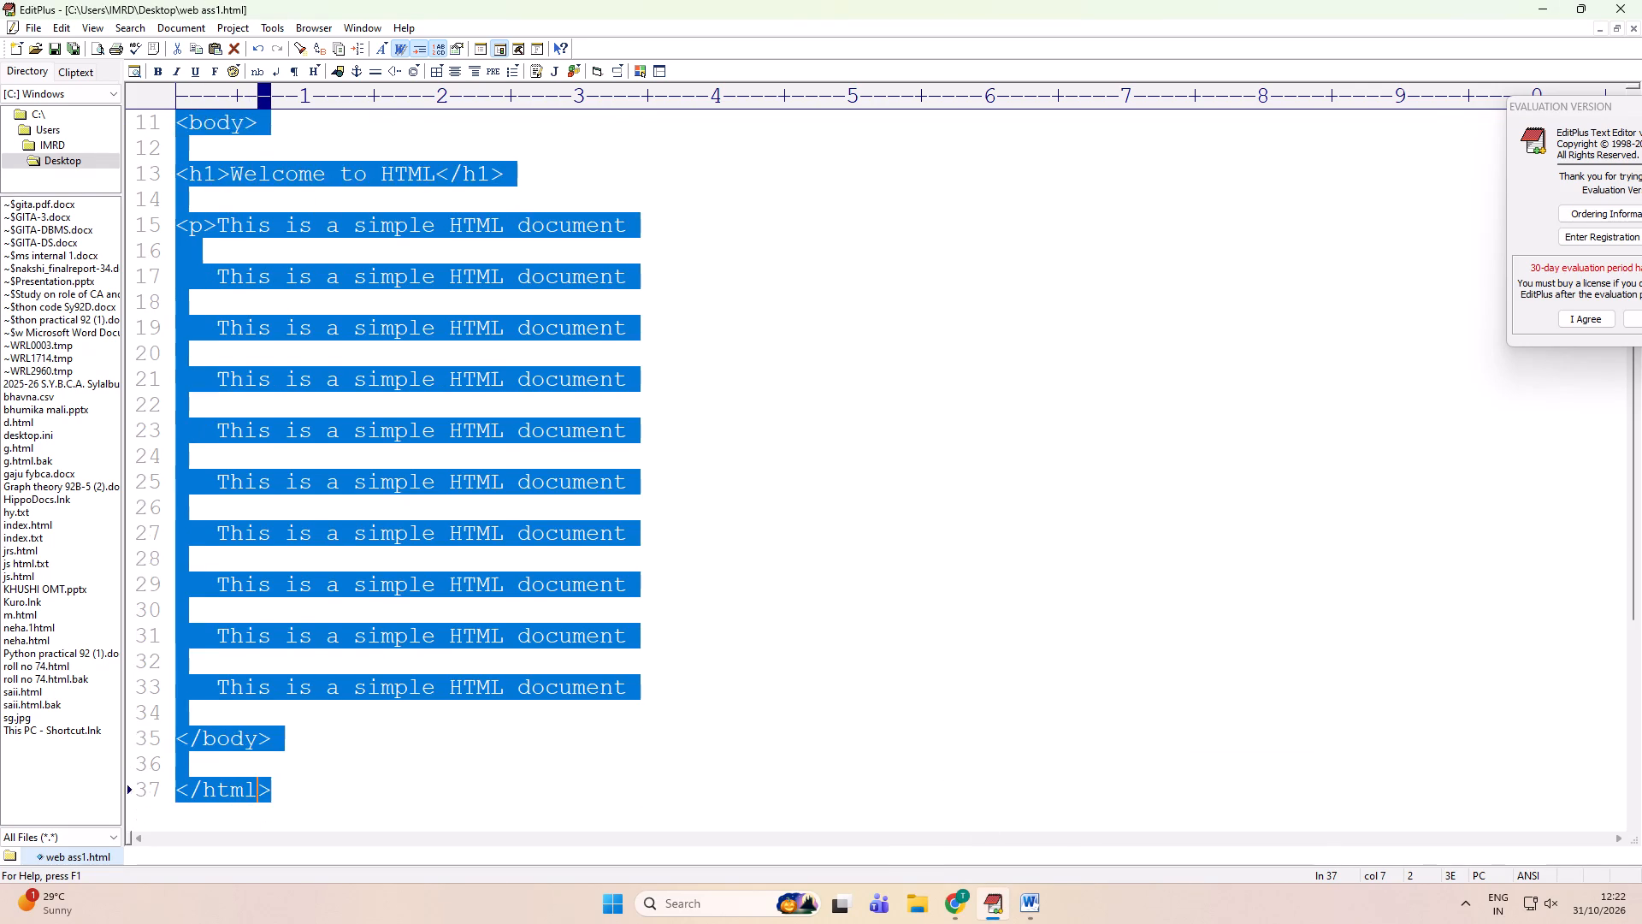
{"action": "left_click_drag", "start_coordinate": [258, 848], "coordinate": [256, 715]}
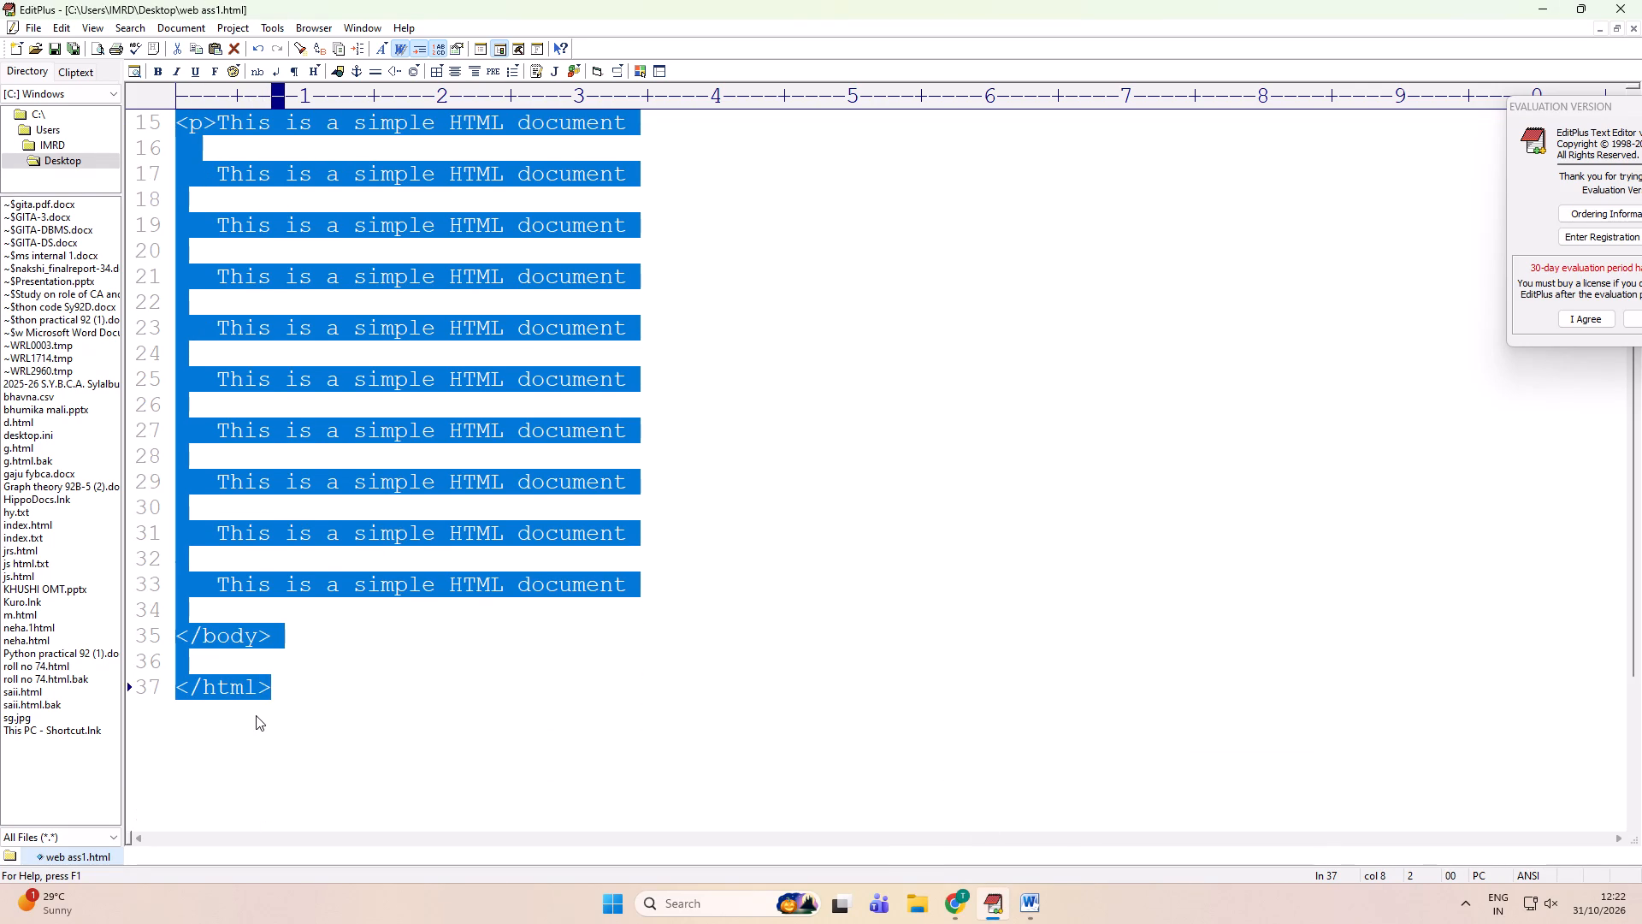
{"action": "key", "text": "ctrl+c"}
{"action": "left_click", "coordinate": [1036, 907]}
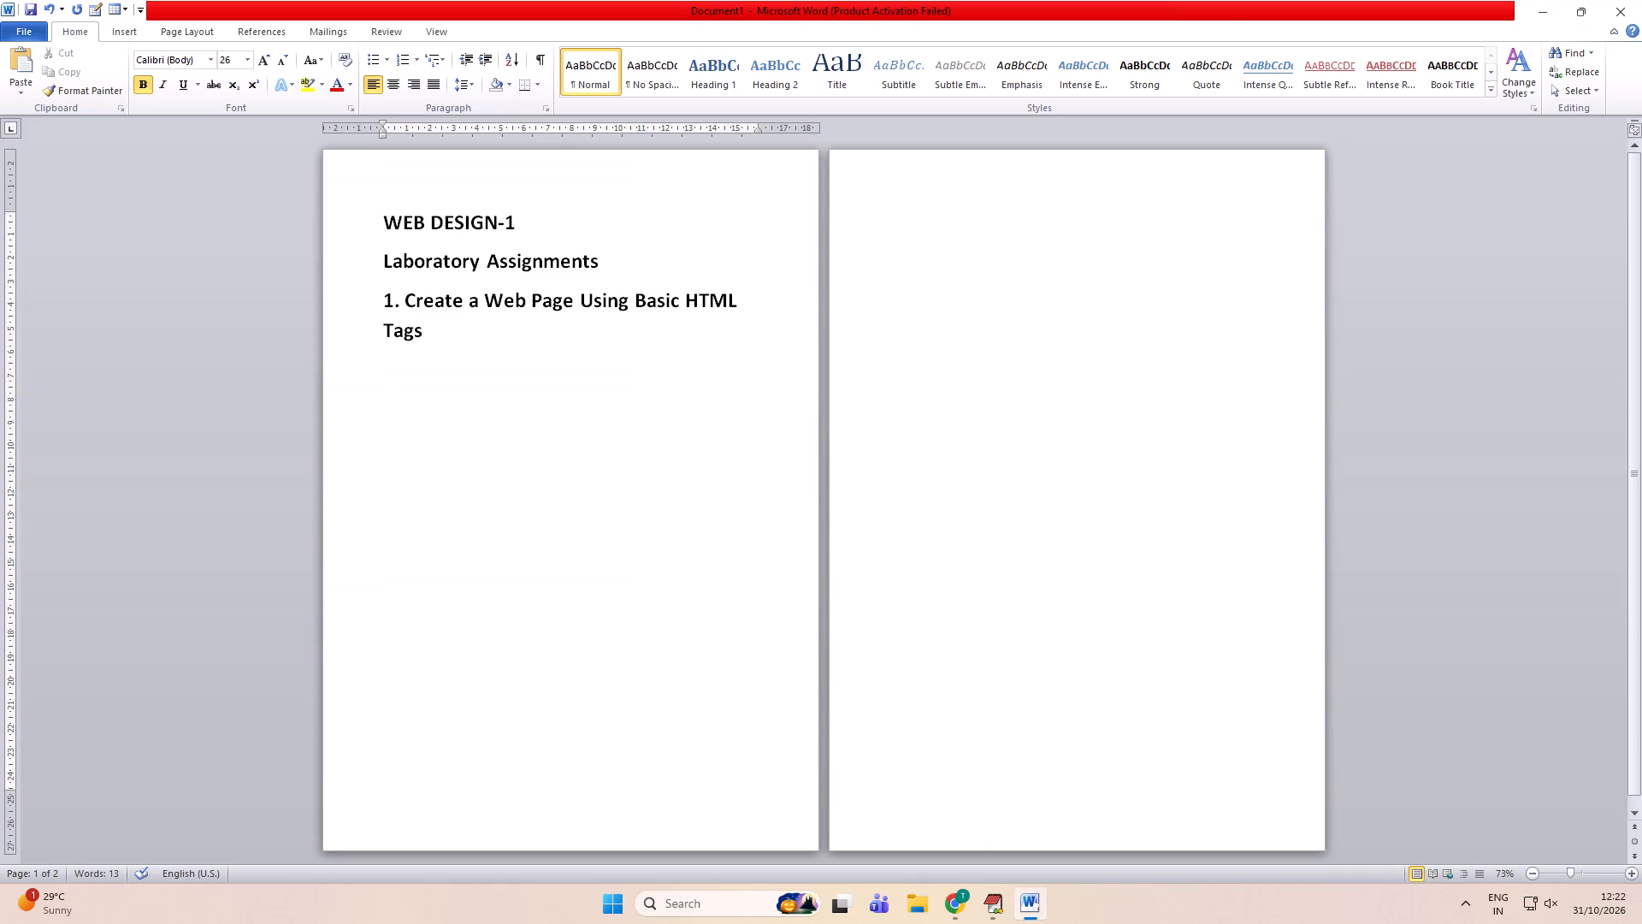
{"action": "key", "text": "ctrl+v"}
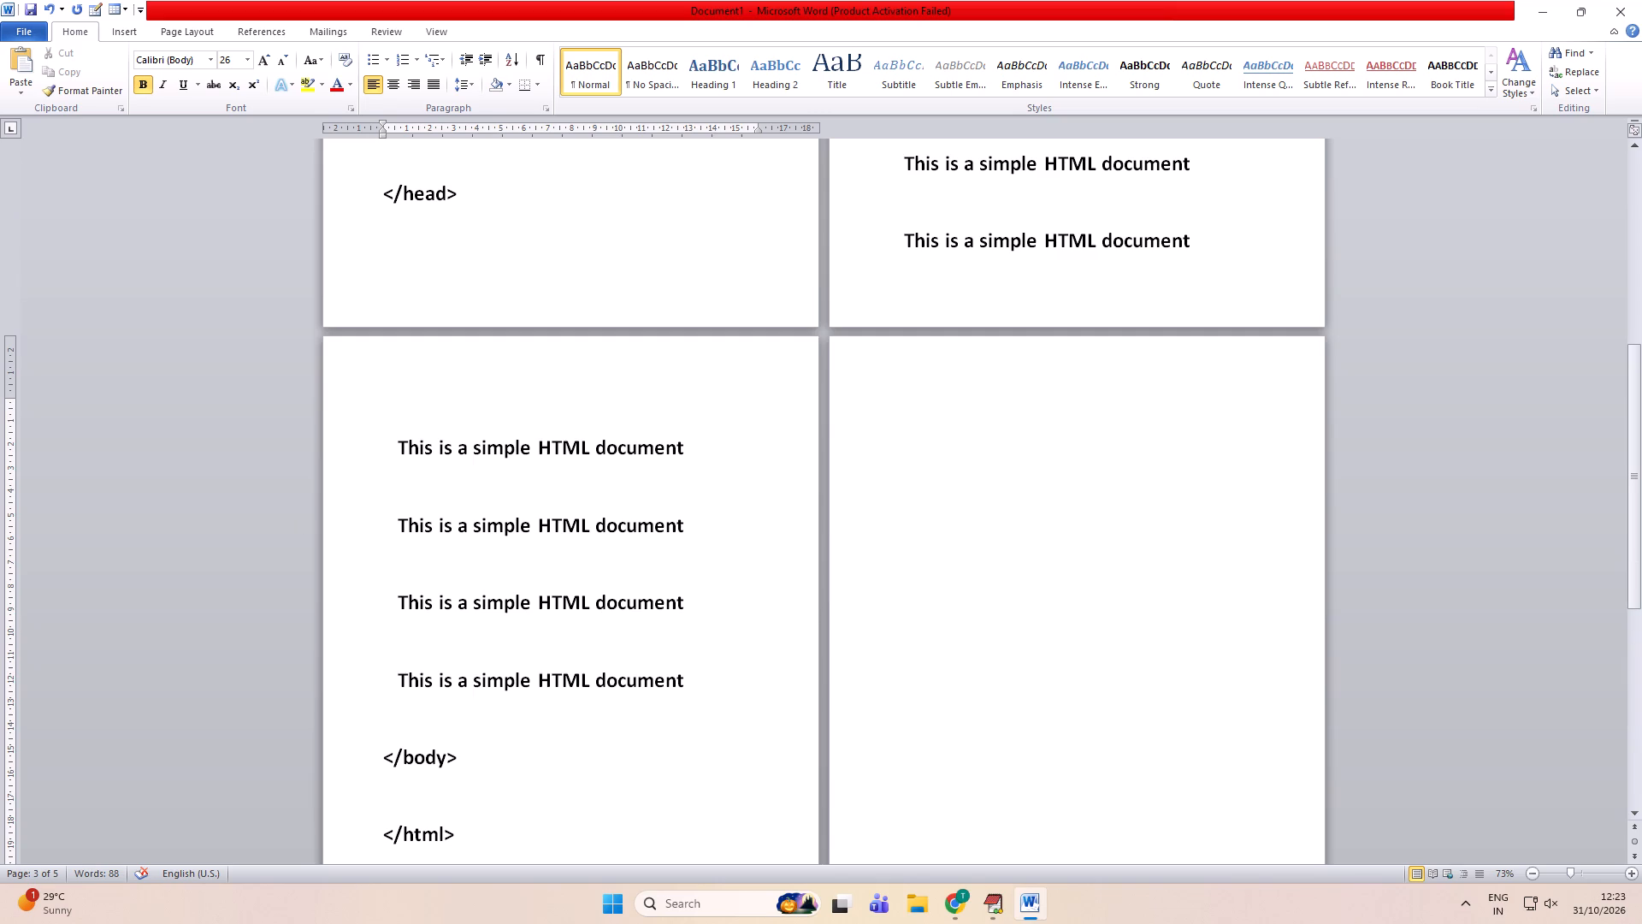
Set the font size of all the pasted HTML code, from <!DOTYPE html> to </html>, to 12.
{"action": "left_click_drag", "start_coordinate": [482, 842], "coordinate": [442, 841]}
{"action": "left_click_drag", "start_coordinate": [442, 841], "coordinate": [192, 322]}
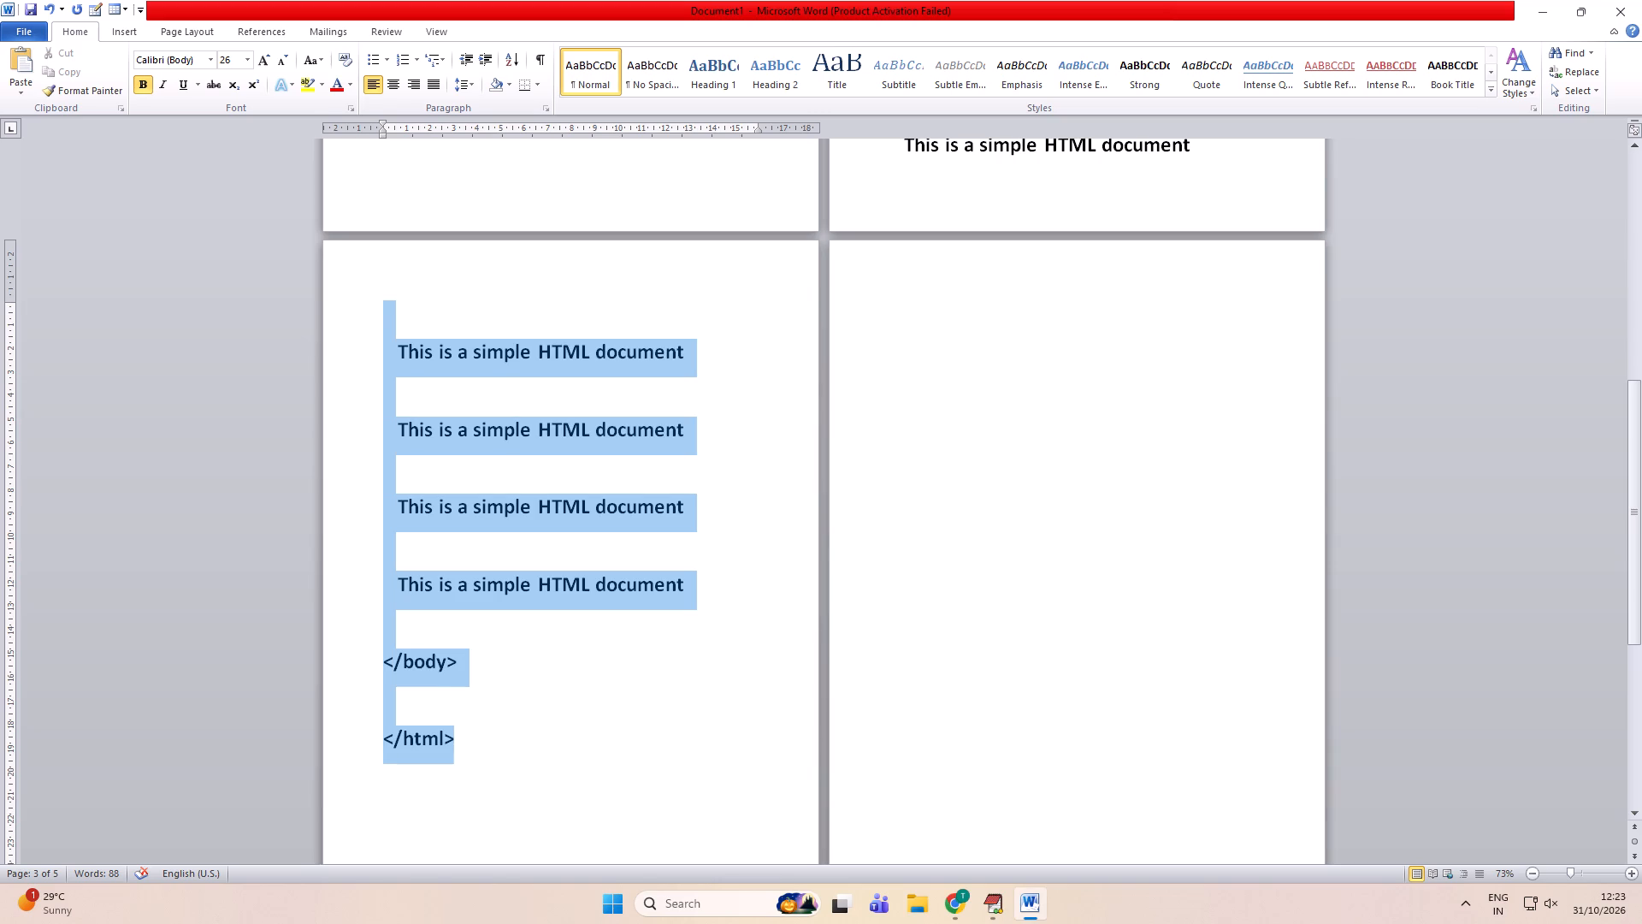
{"action": "left_click_drag", "start_coordinate": [192, 322], "coordinate": [235, 182]}
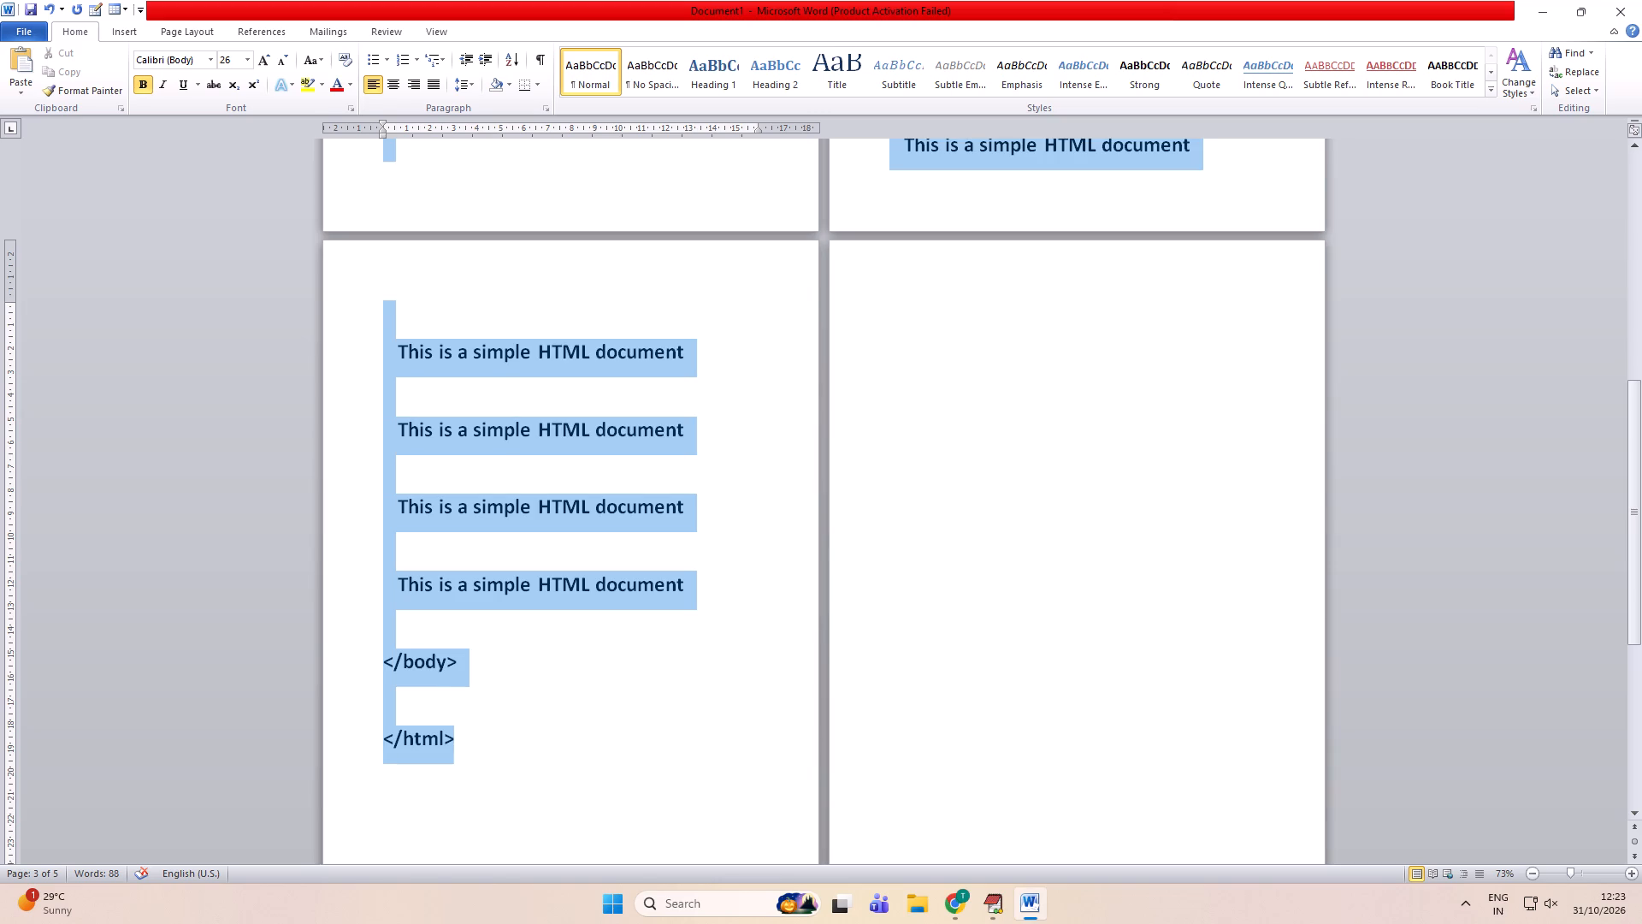
{"action": "left_click_drag", "start_coordinate": [235, 182], "coordinate": [237, 174]}
{"action": "scroll", "coordinate": [238, 177], "scroll_direction": "up", "scroll_amount": 9}
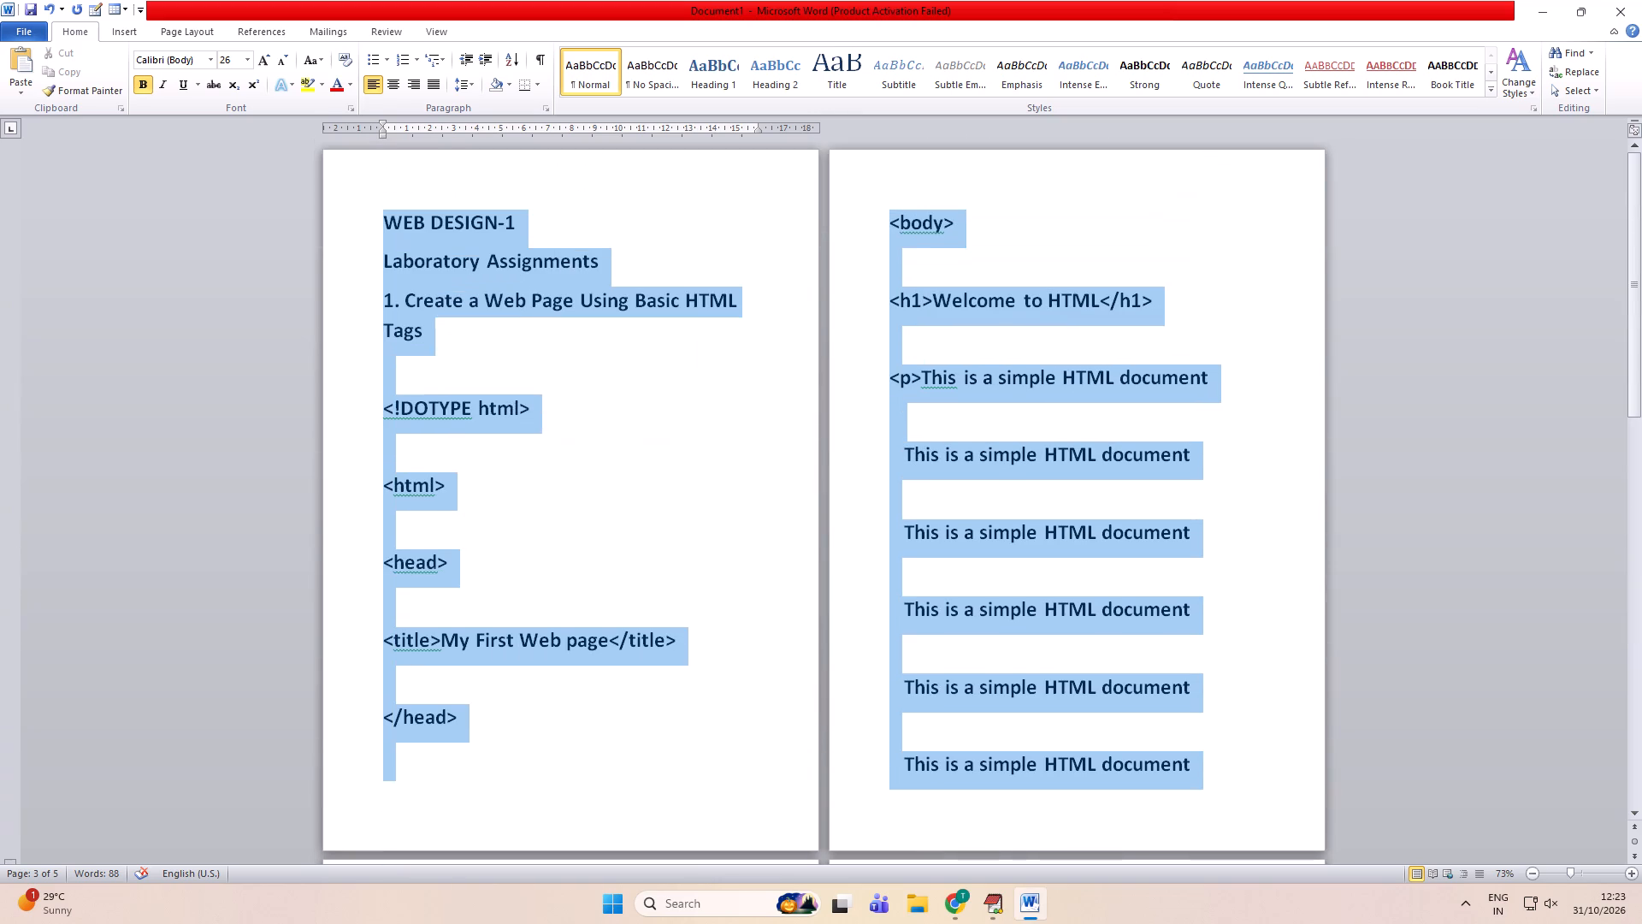
{"action": "left_click_drag", "start_coordinate": [237, 174], "coordinate": [294, 366]}
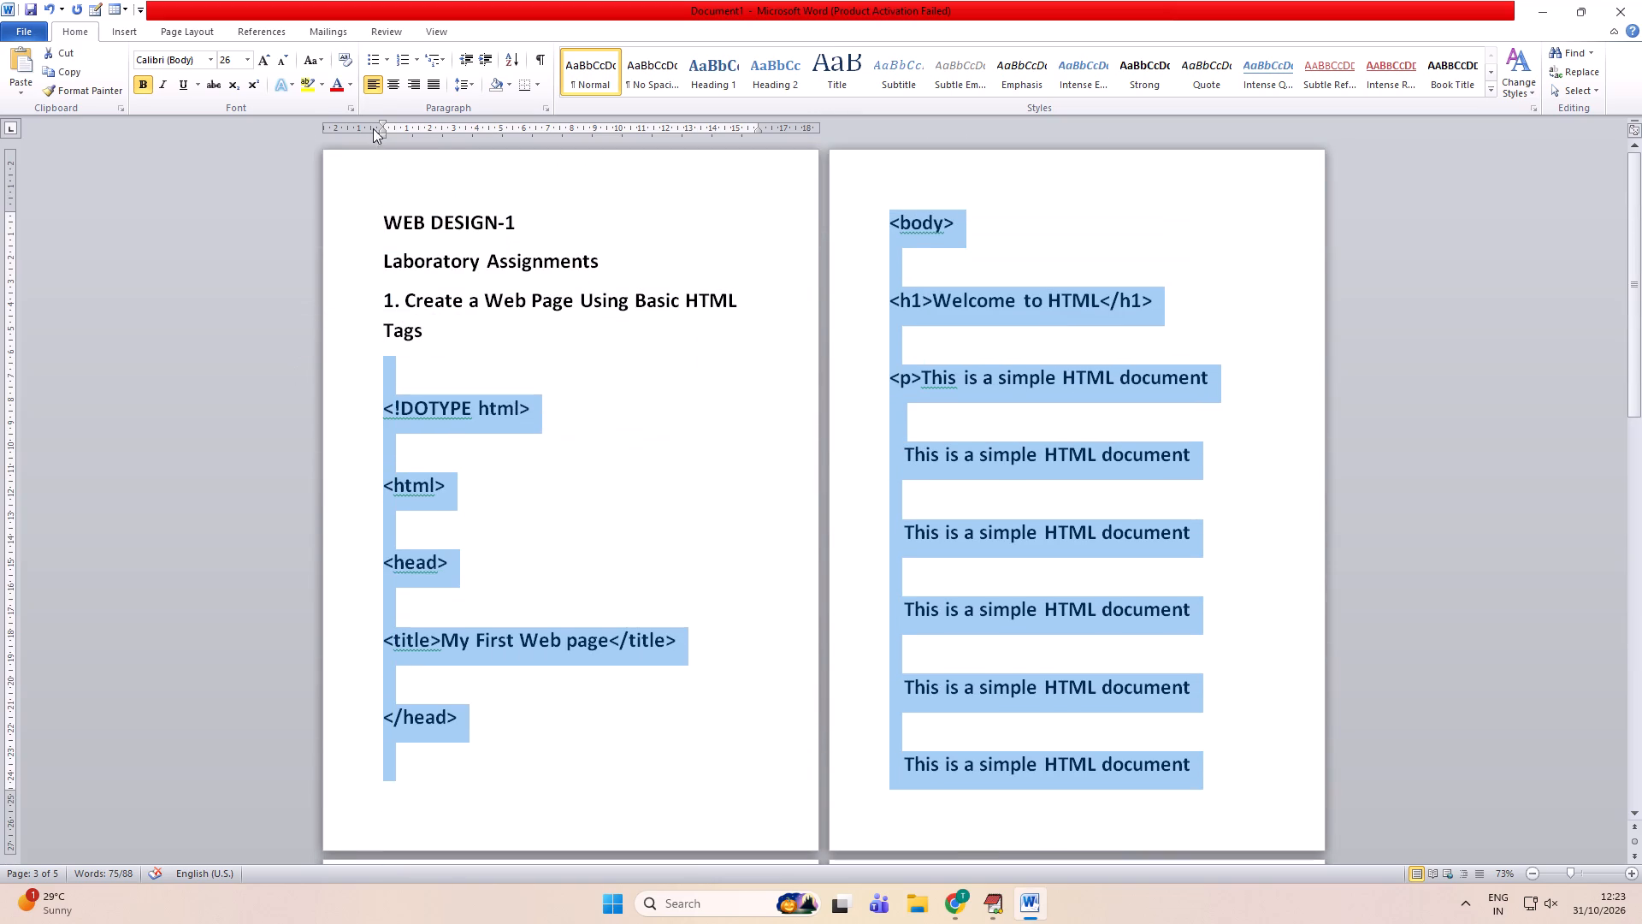
{"action": "left_click", "coordinate": [251, 54]}
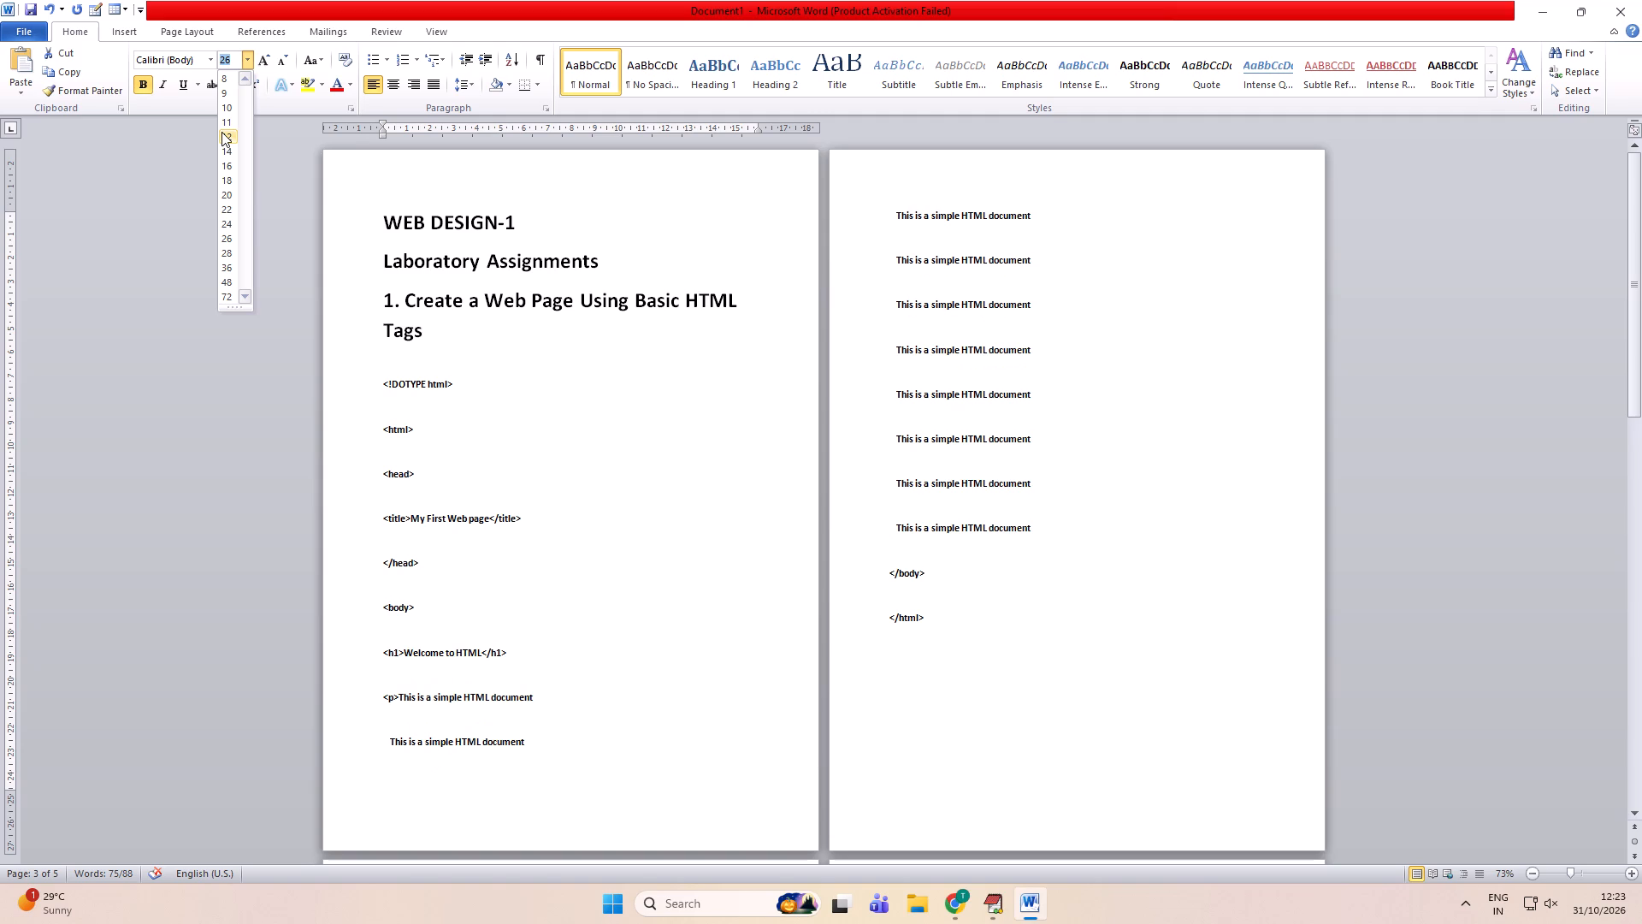
{"action": "left_click", "coordinate": [221, 132]}
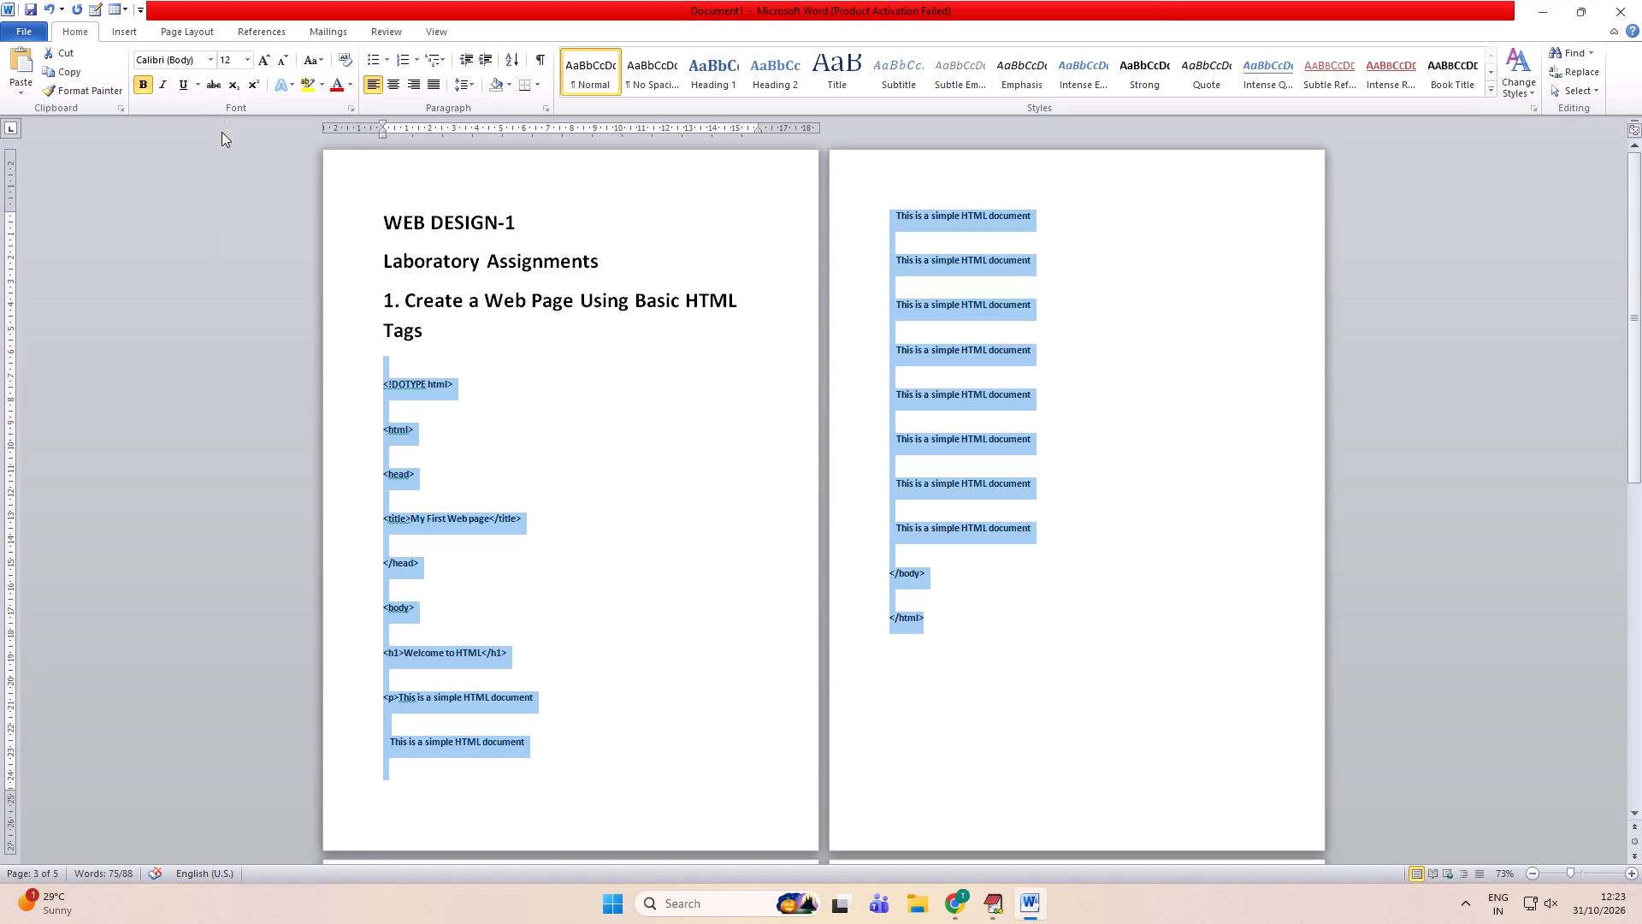
Delete the blank line between the </body> and </html> tags.
{"action": "left_click", "coordinate": [866, 667]}
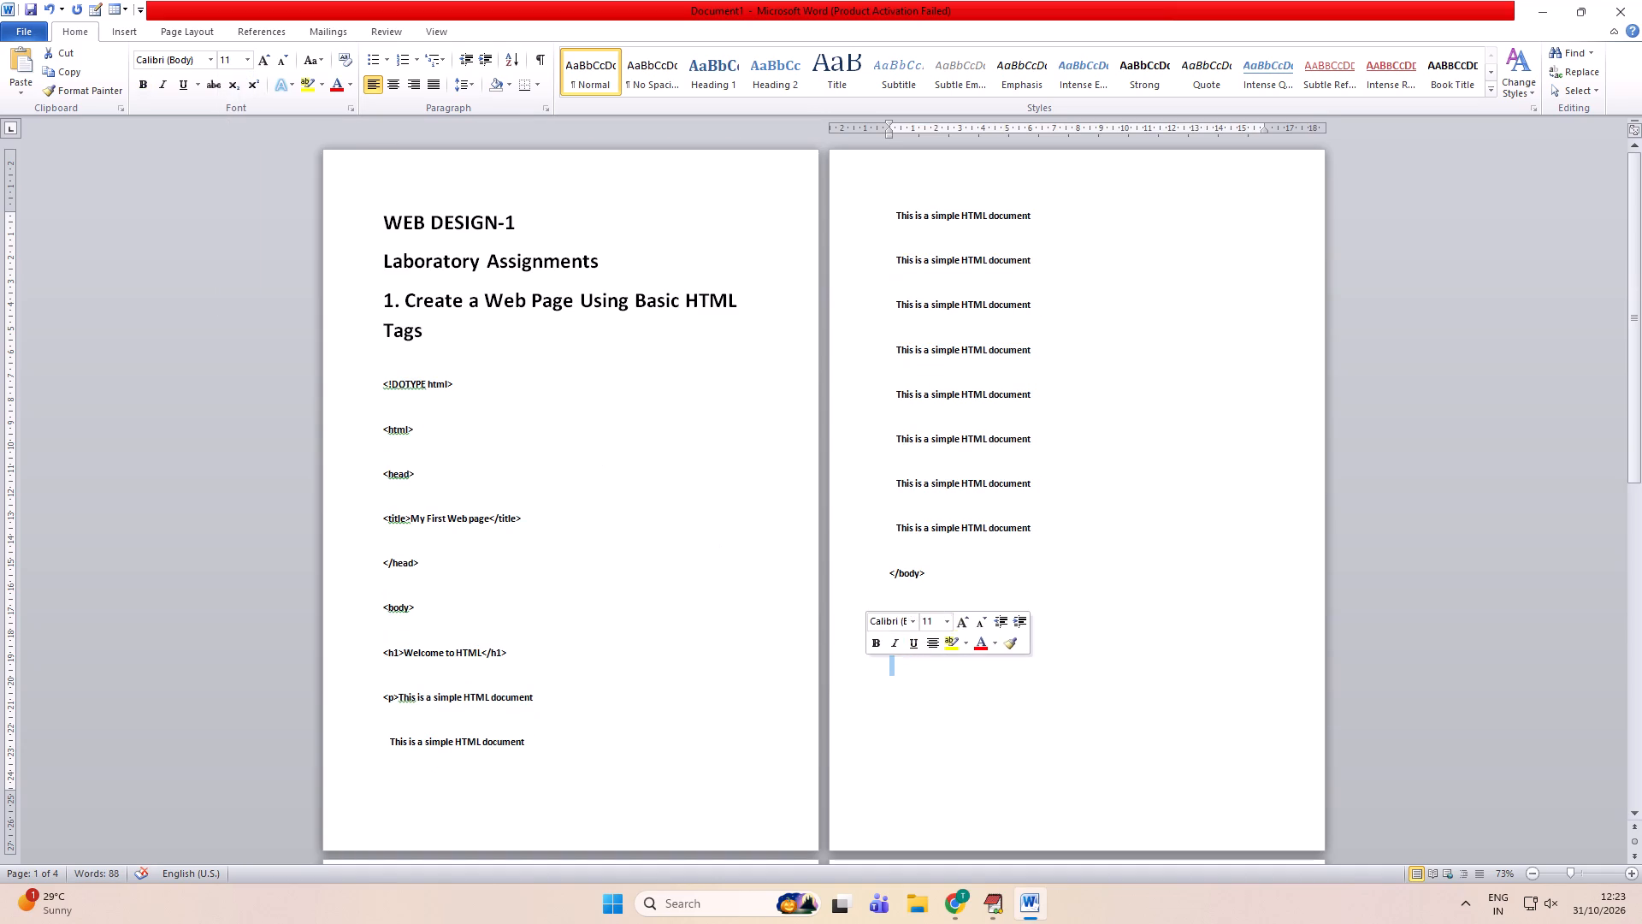
{"action": "left_click", "coordinate": [968, 605]}
{"action": "key", "text": "BackSpace"}
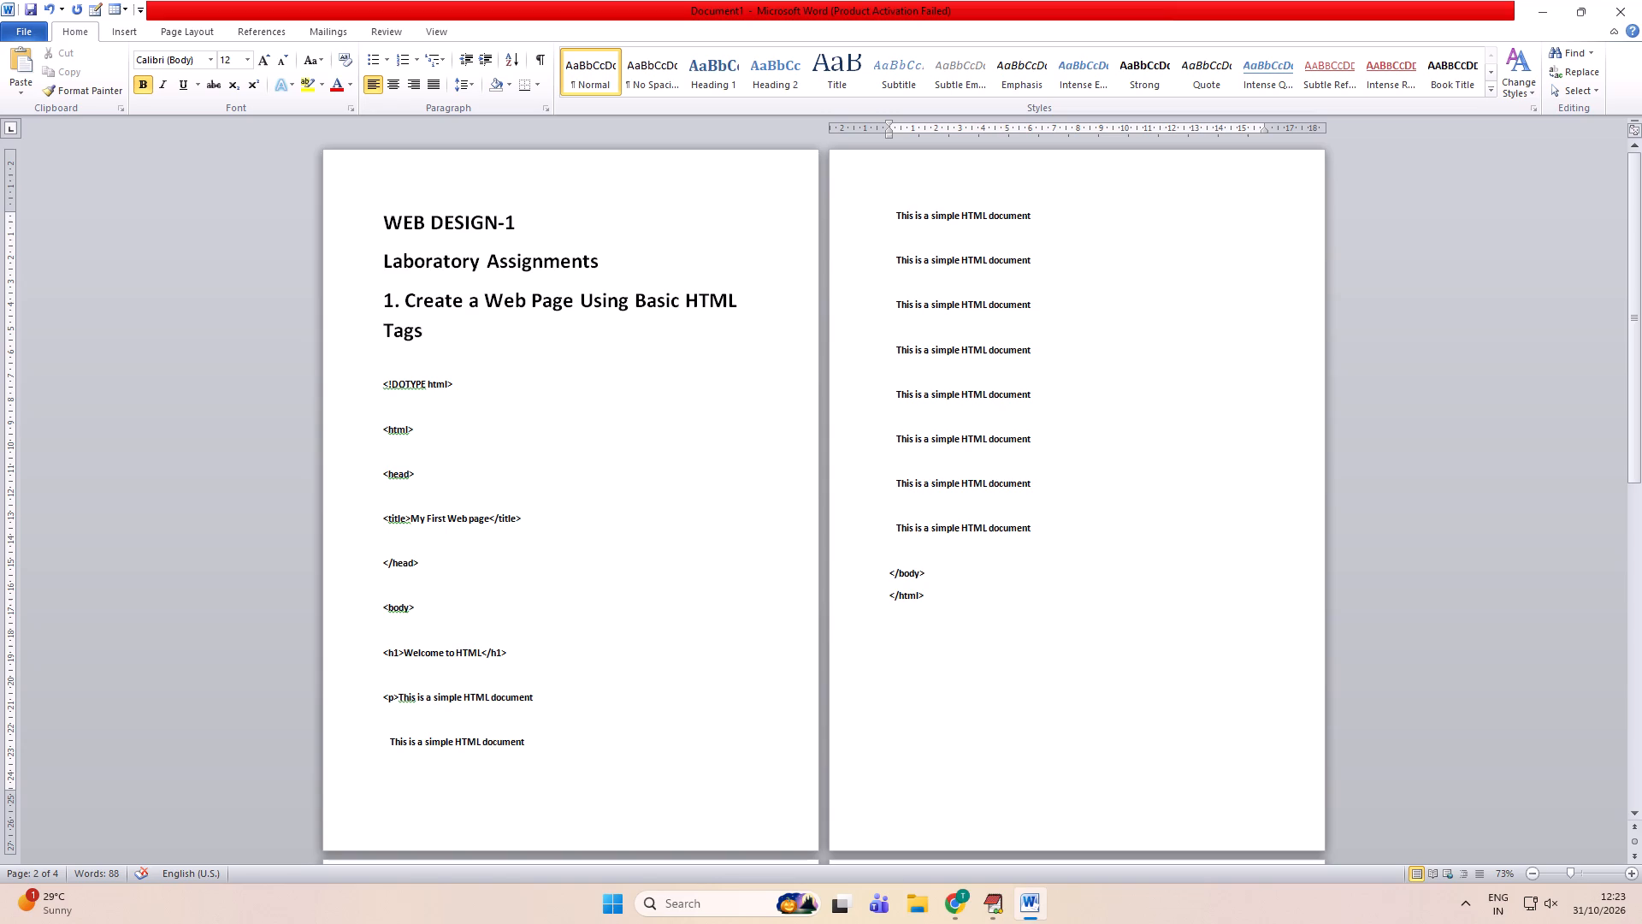
Delete the blank line between the <p> line and the following "This is a simple HTML document" line, keeping that line indented with spaces.
{"action": "left_click", "coordinate": [389, 741]}
{"action": "key", "text": "BackSpace"}
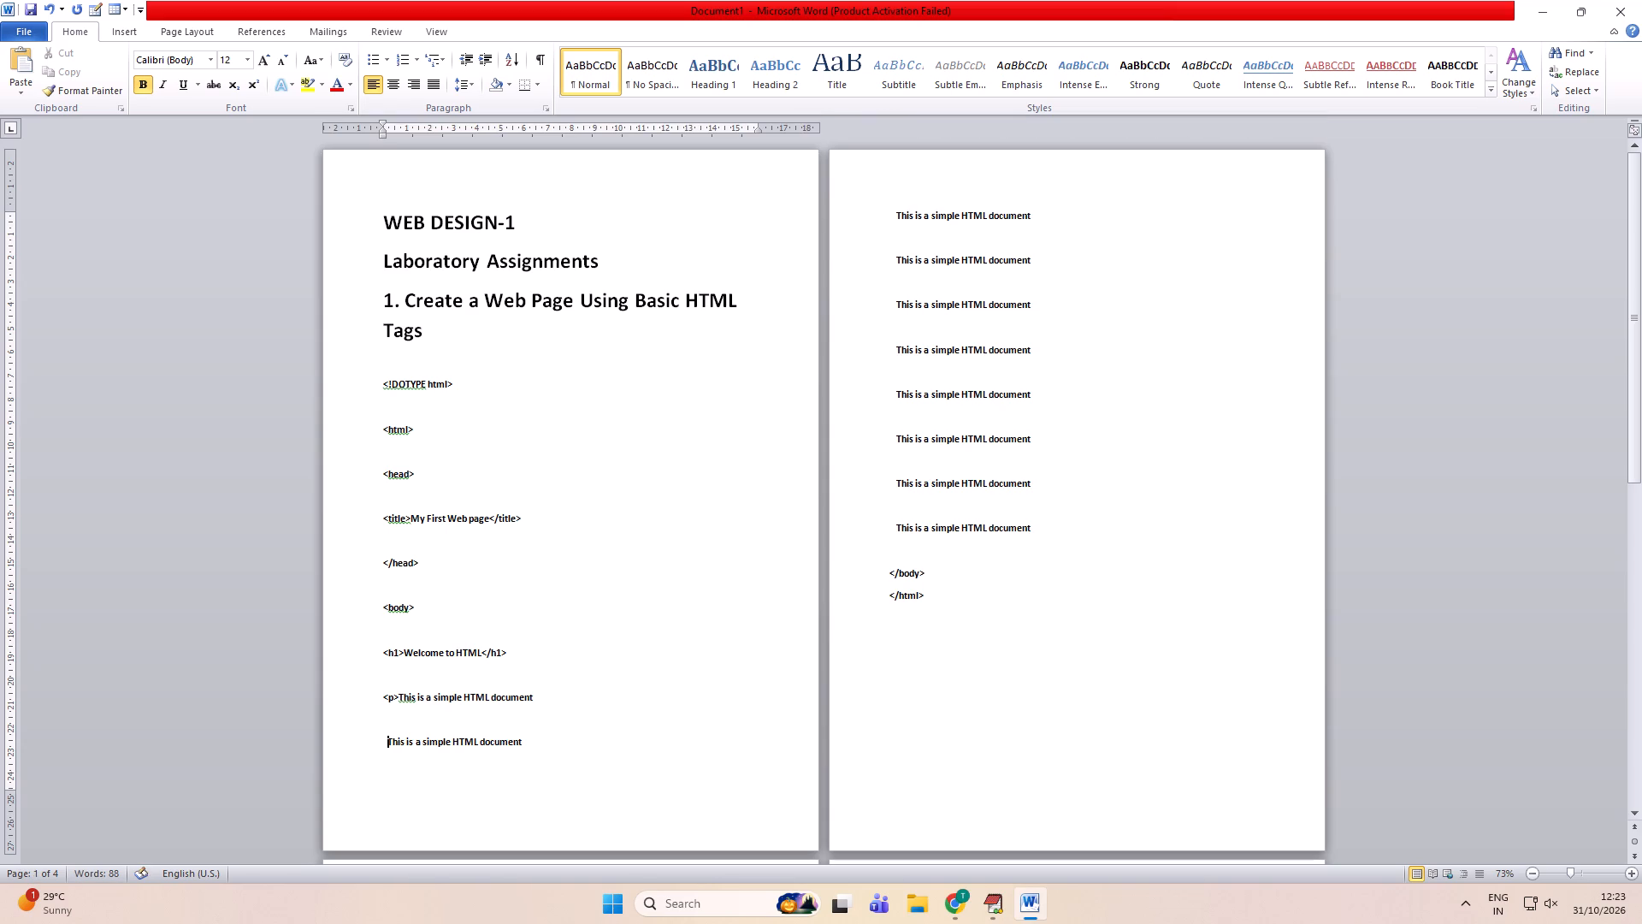
{"action": "key", "text": "BackSpace"}
{"action": "left_click", "coordinate": [407, 721]}
{"action": "key", "text": "BackSpace"}
{"action": "key", "text": "BackSpace"}
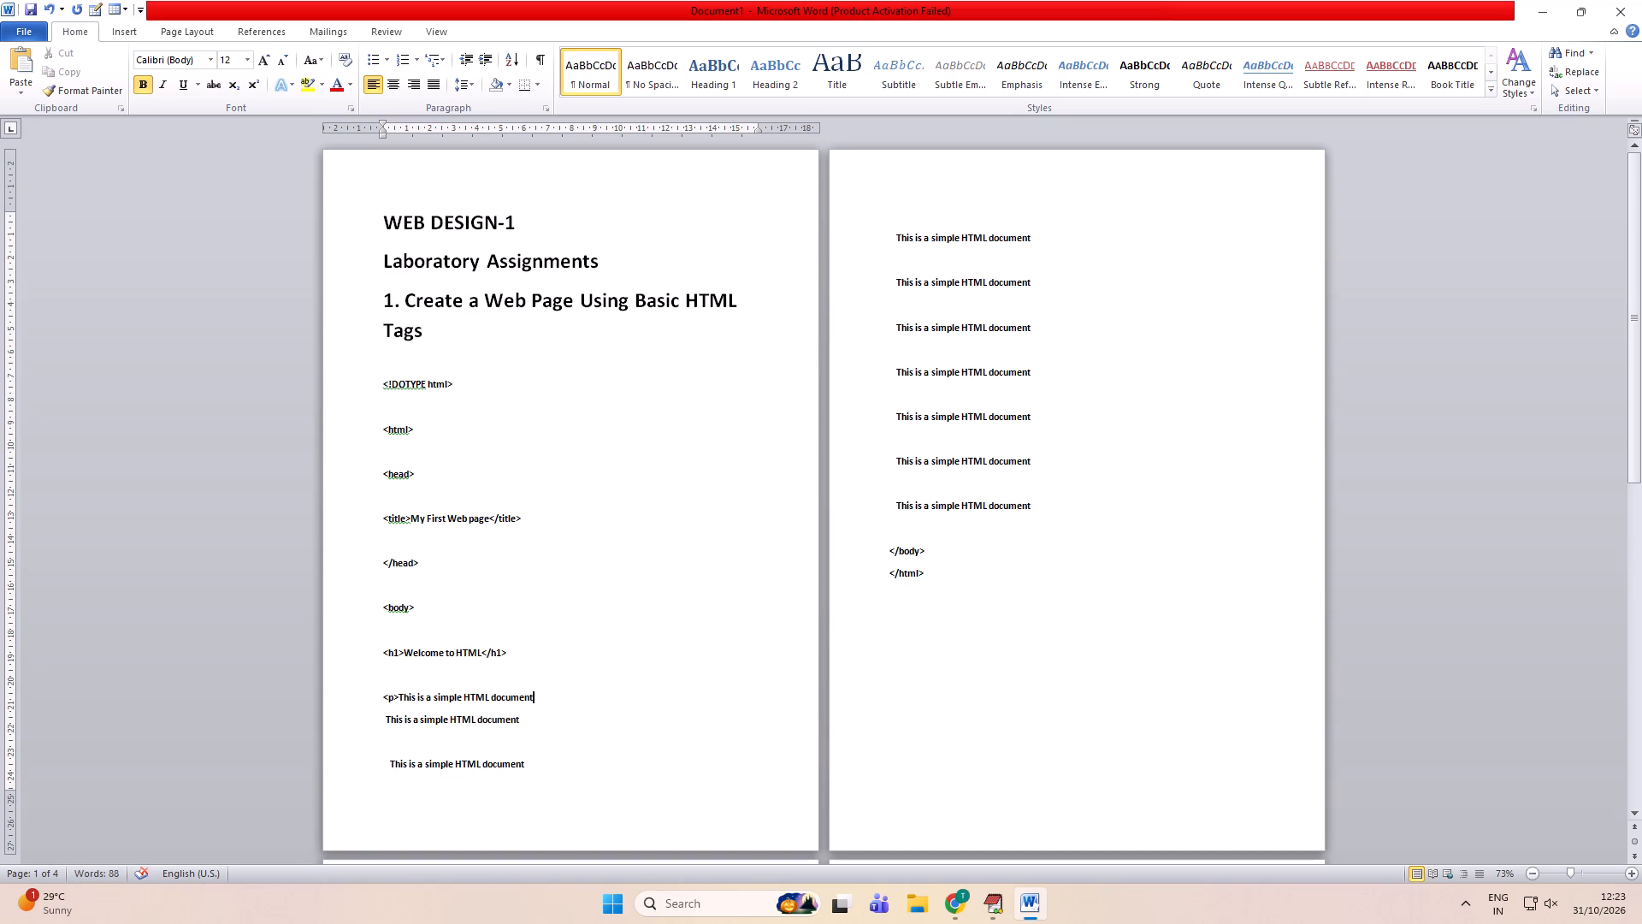
{"action": "left_click", "coordinate": [381, 722]}
{"action": "key", "text": "space"}
{"action": "key", "text": "space"}
Delete the blank lines separating the second, third and fourth "This is a simple HTML document" lines on the first page.
{"action": "left_click", "coordinate": [512, 734]}
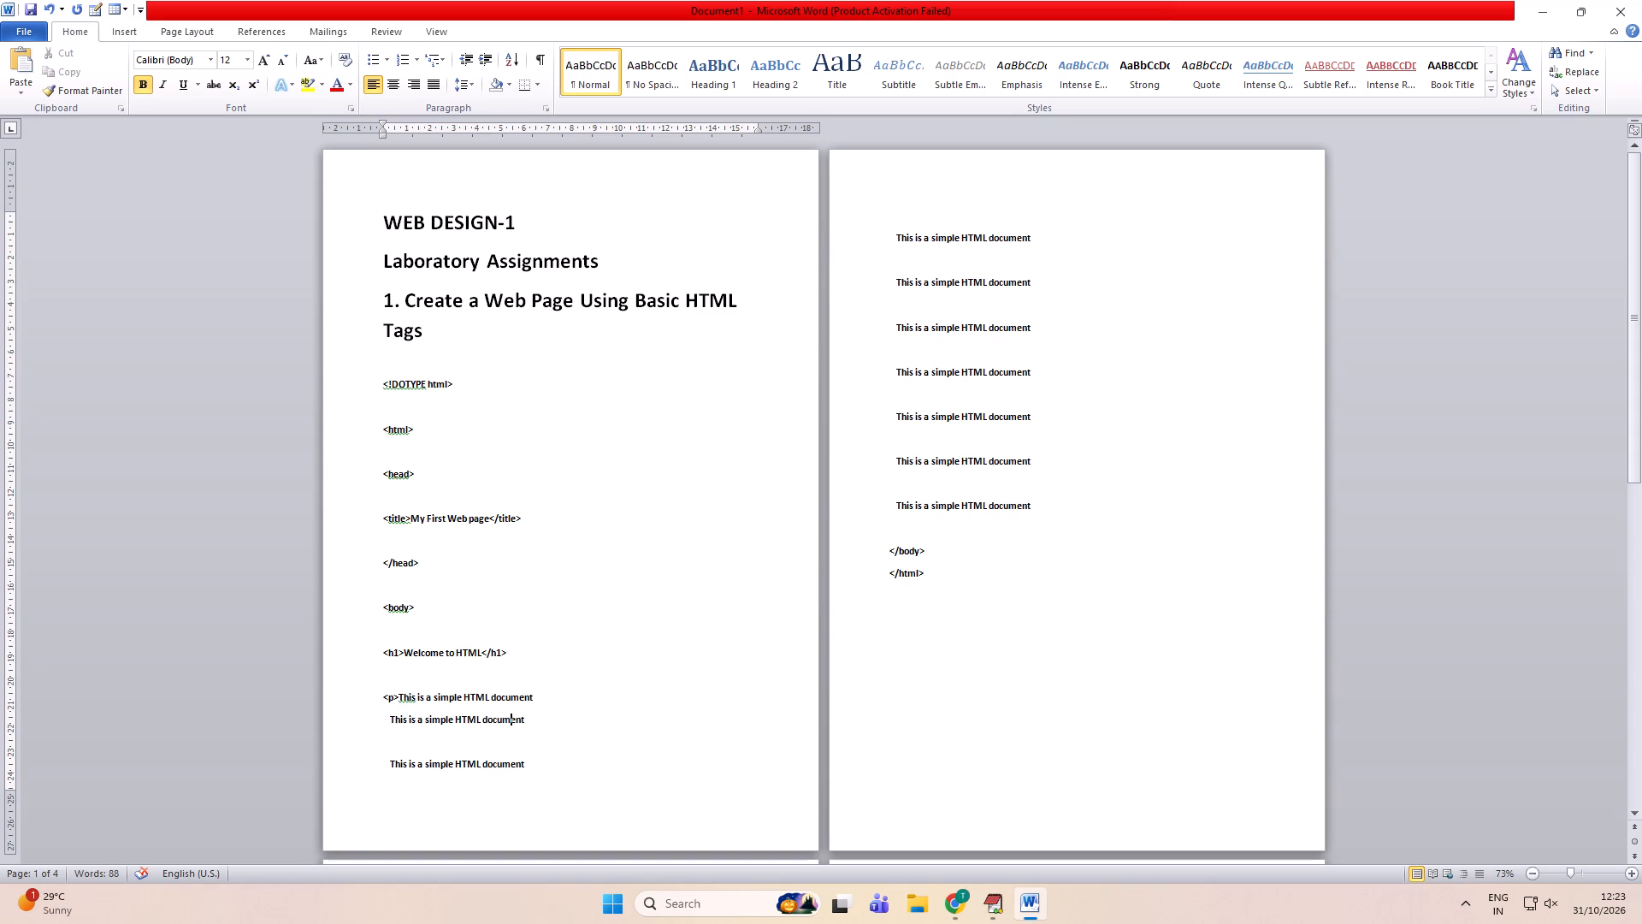
{"action": "left_click", "coordinate": [512, 752]}
{"action": "key", "text": "BackSpace"}
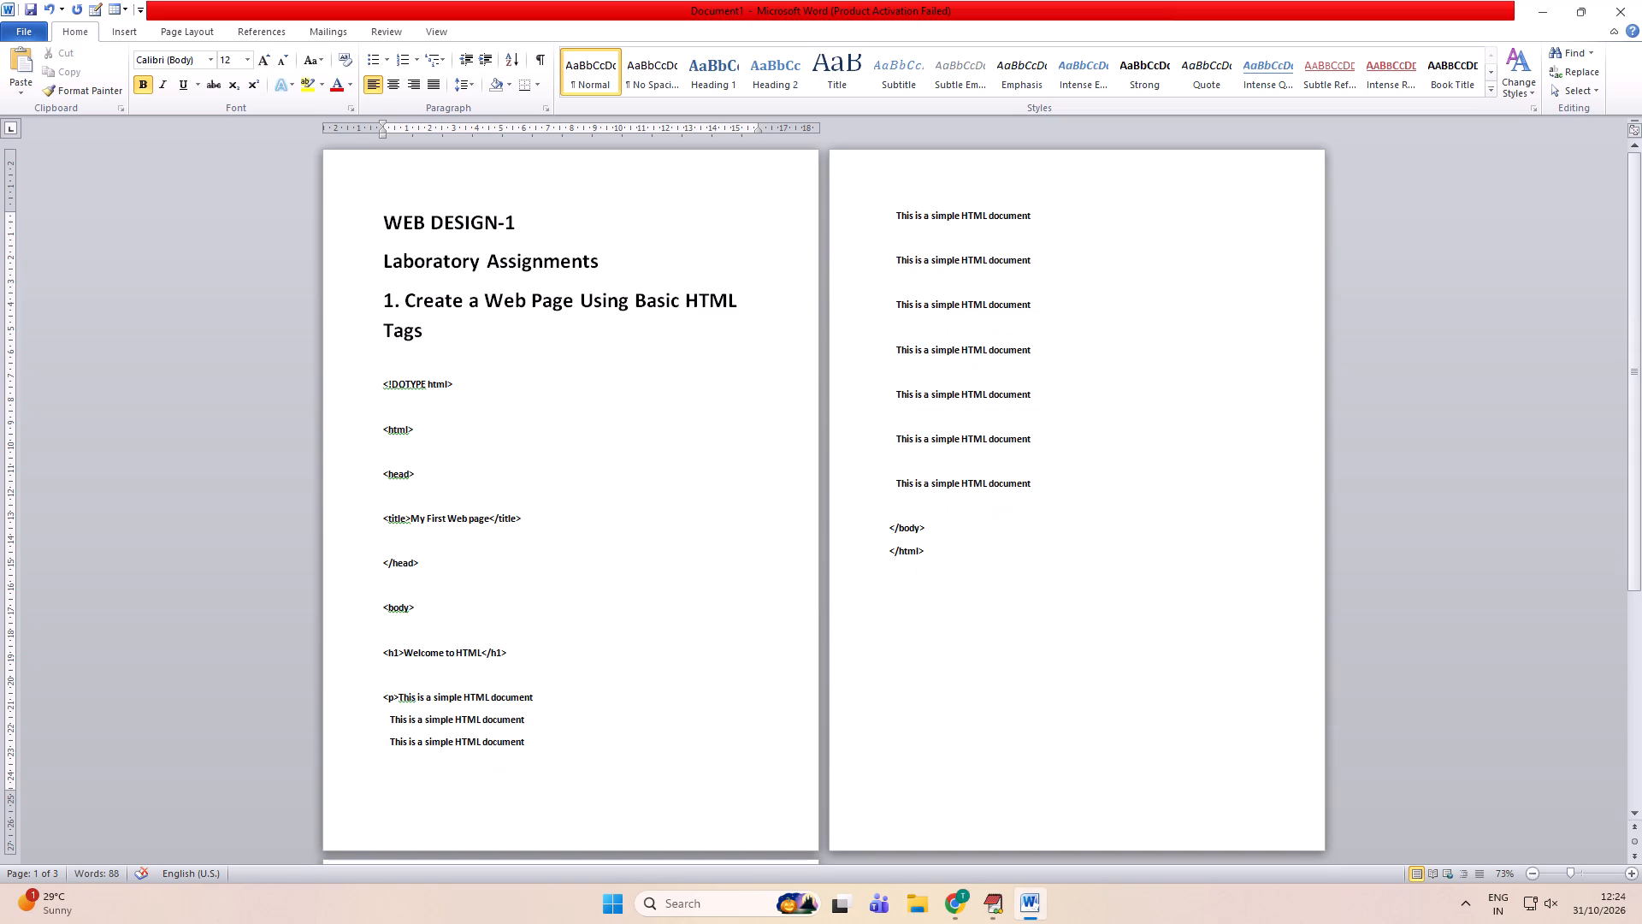
{"action": "left_click", "coordinate": [527, 773]}
{"action": "key", "text": "BackSpace"}
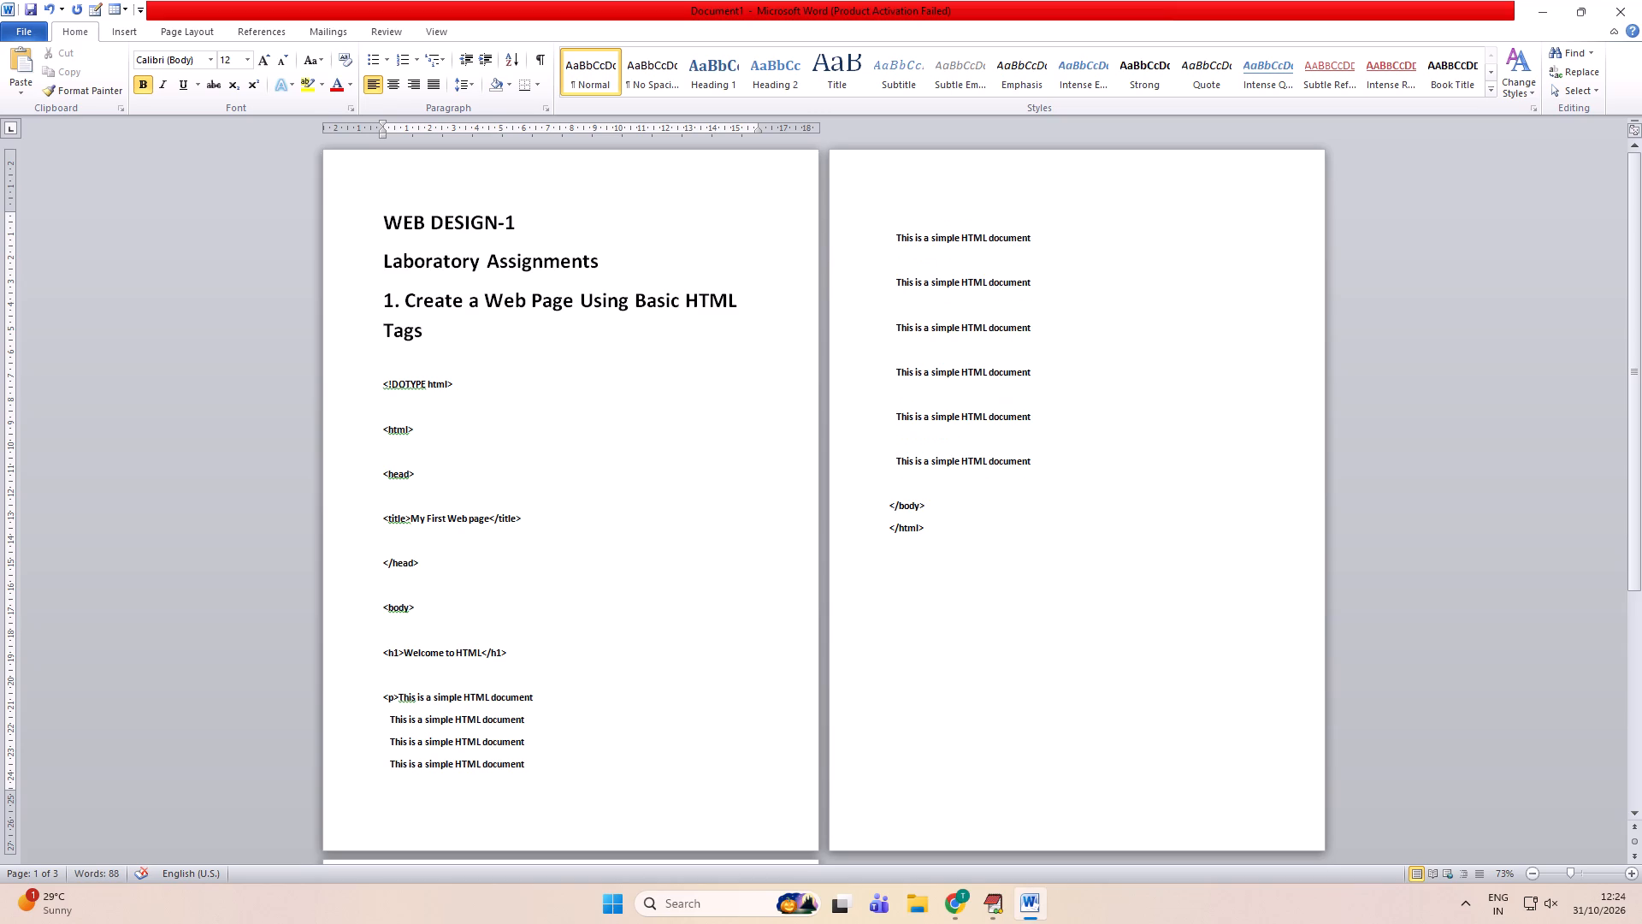
{"action": "key", "text": "Down"}
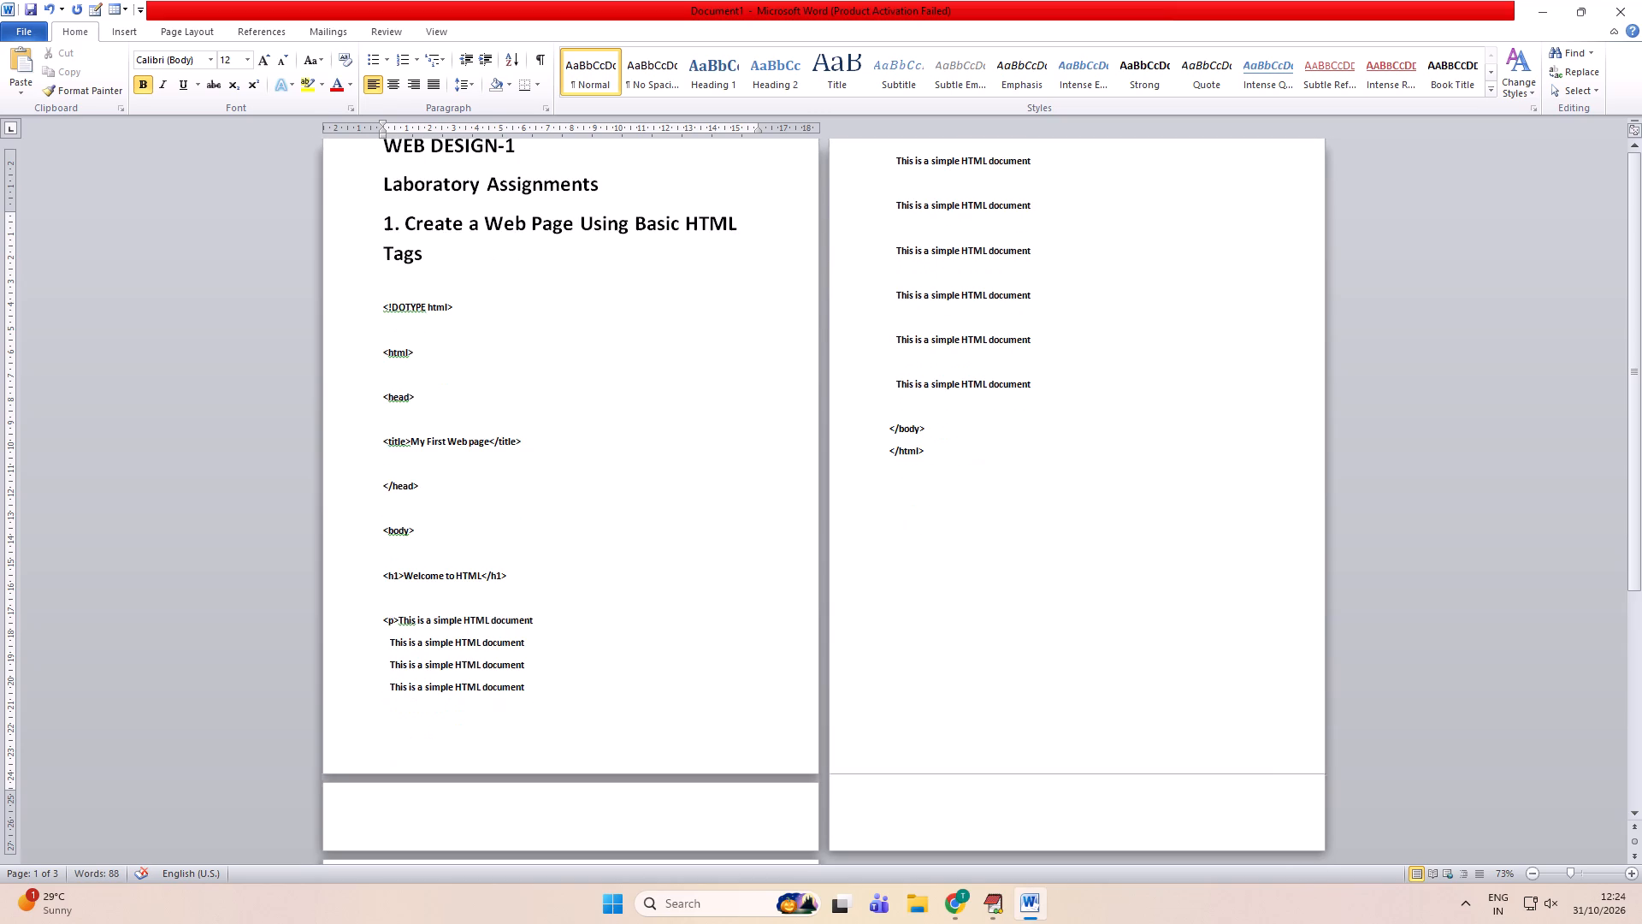
{"action": "key", "text": "Down"}
{"action": "key", "text": "BackSpace"}
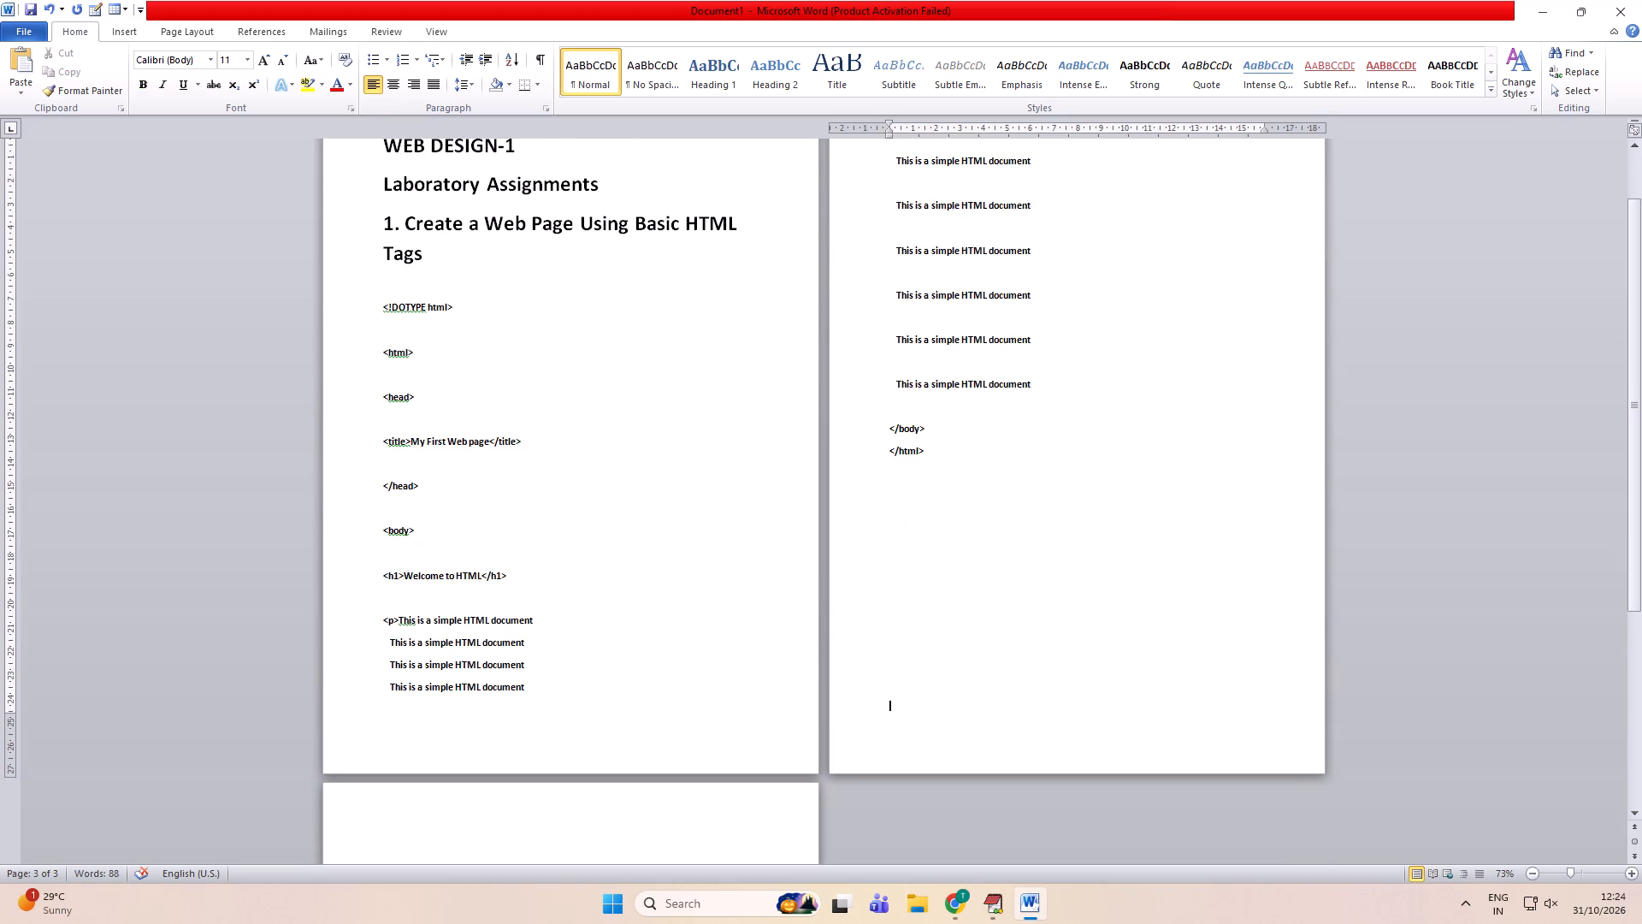
{"action": "left_click", "coordinate": [517, 706]}
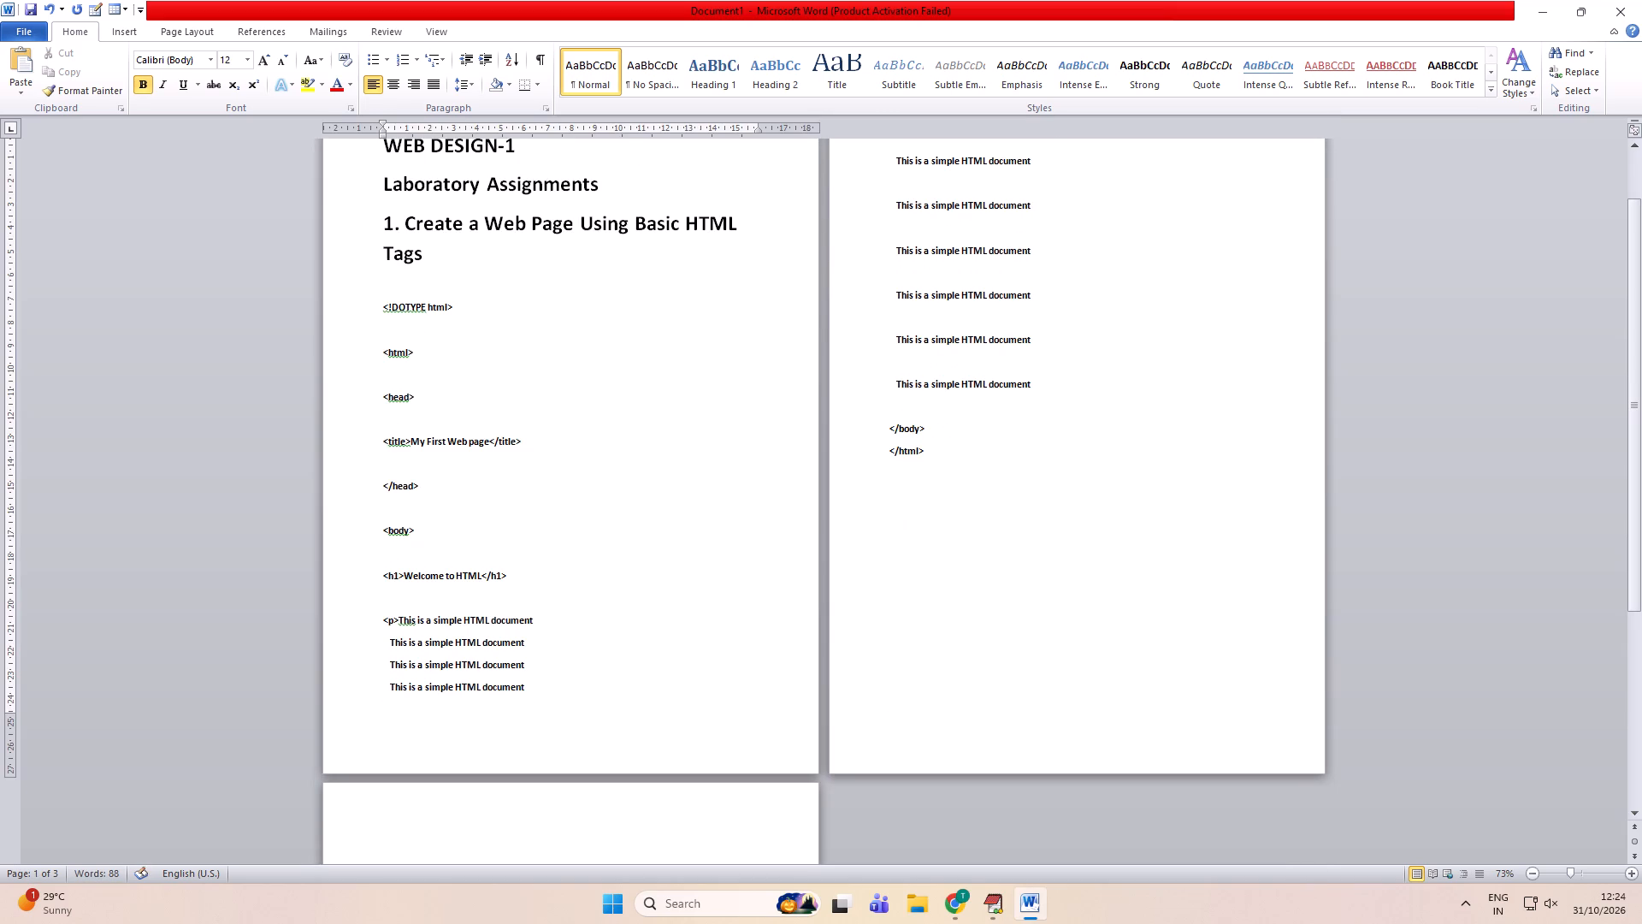
{"action": "left_click", "coordinate": [517, 706]}
{"action": "left_click", "coordinate": [533, 688]}
Delete the blank lines separating the <!DOTYPE html>, <html>, <head>, <title> and </head> lines of the code.
{"action": "scroll", "coordinate": [533, 688], "scroll_direction": "up", "scroll_amount": 4}
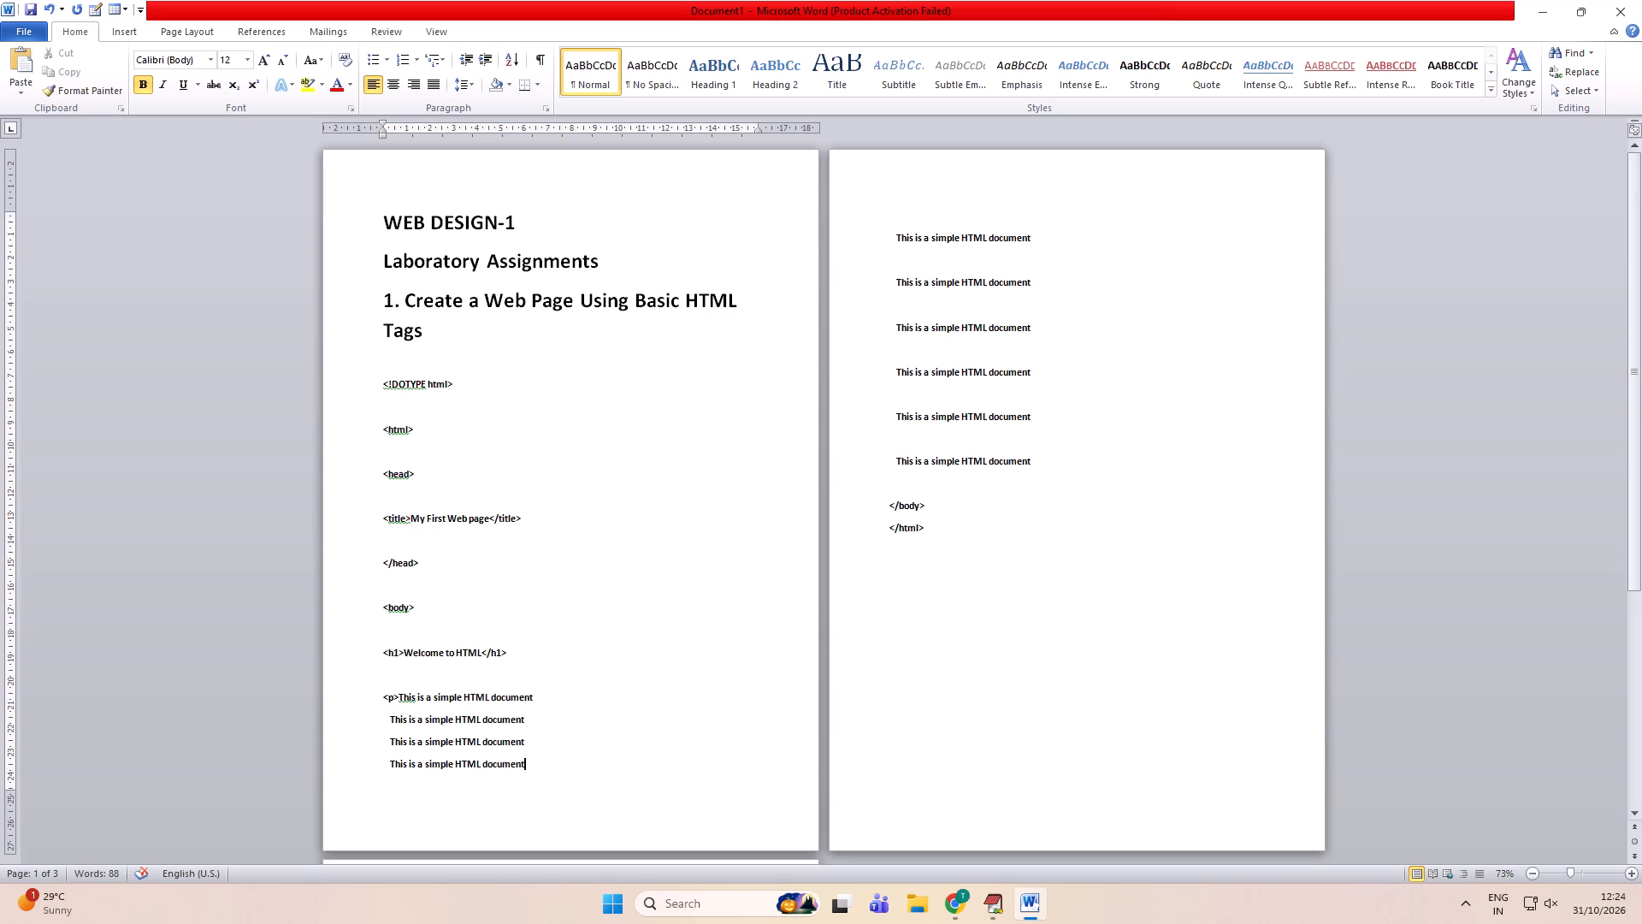
{"action": "left_click", "coordinate": [413, 415]}
{"action": "key", "text": "BackSpace"}
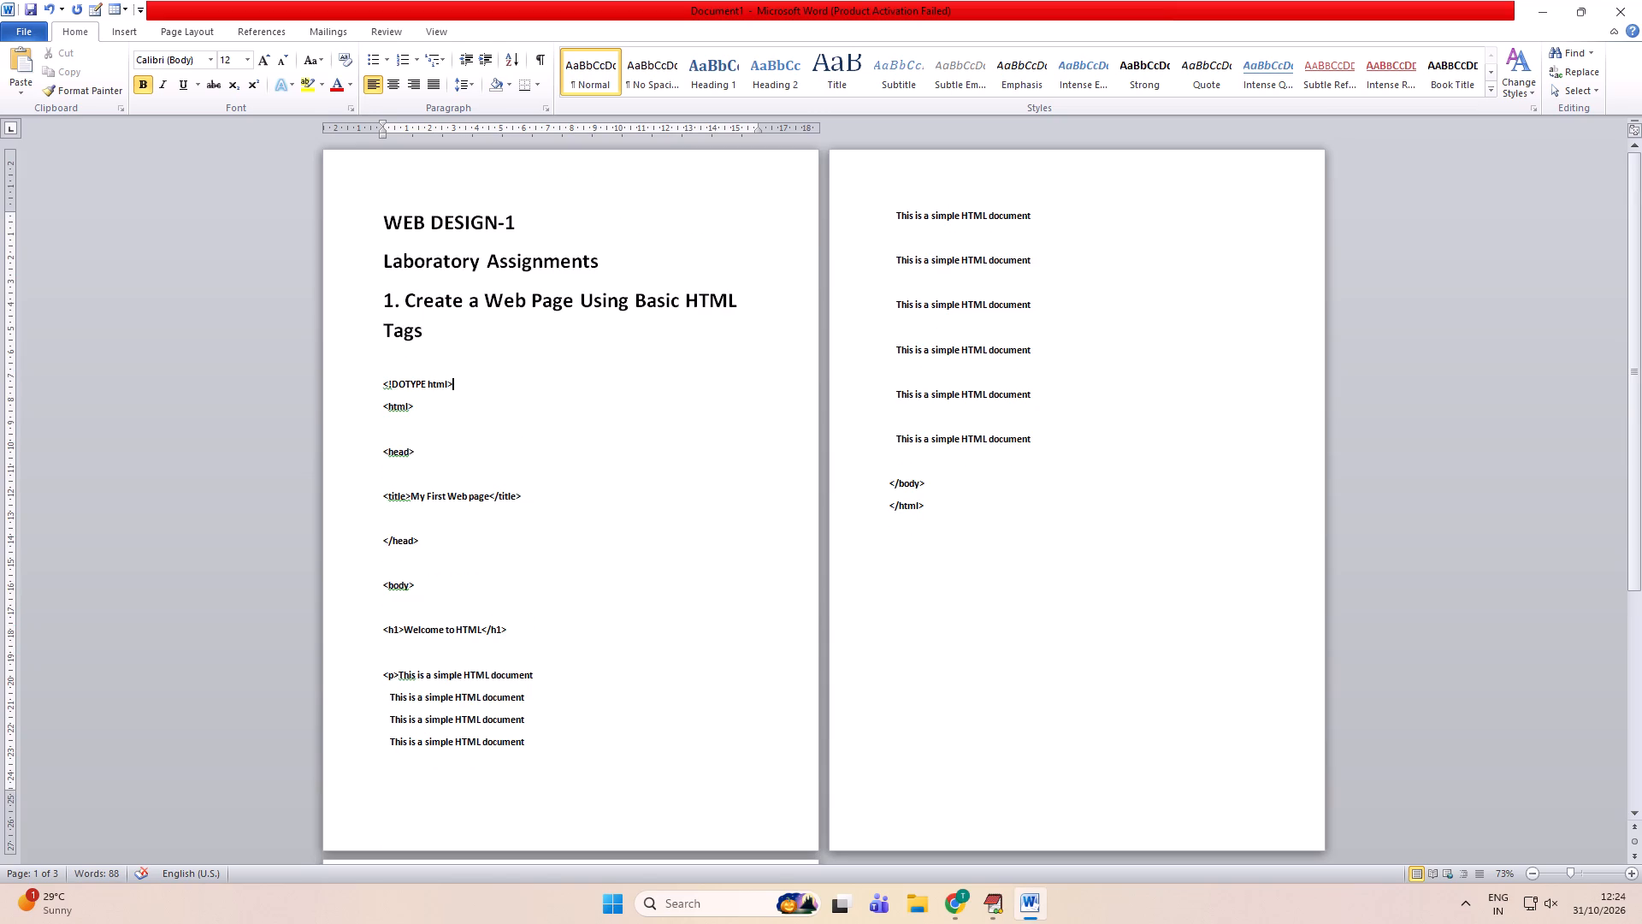
{"action": "left_click", "coordinate": [434, 428]}
{"action": "key", "text": "BackSpace"}
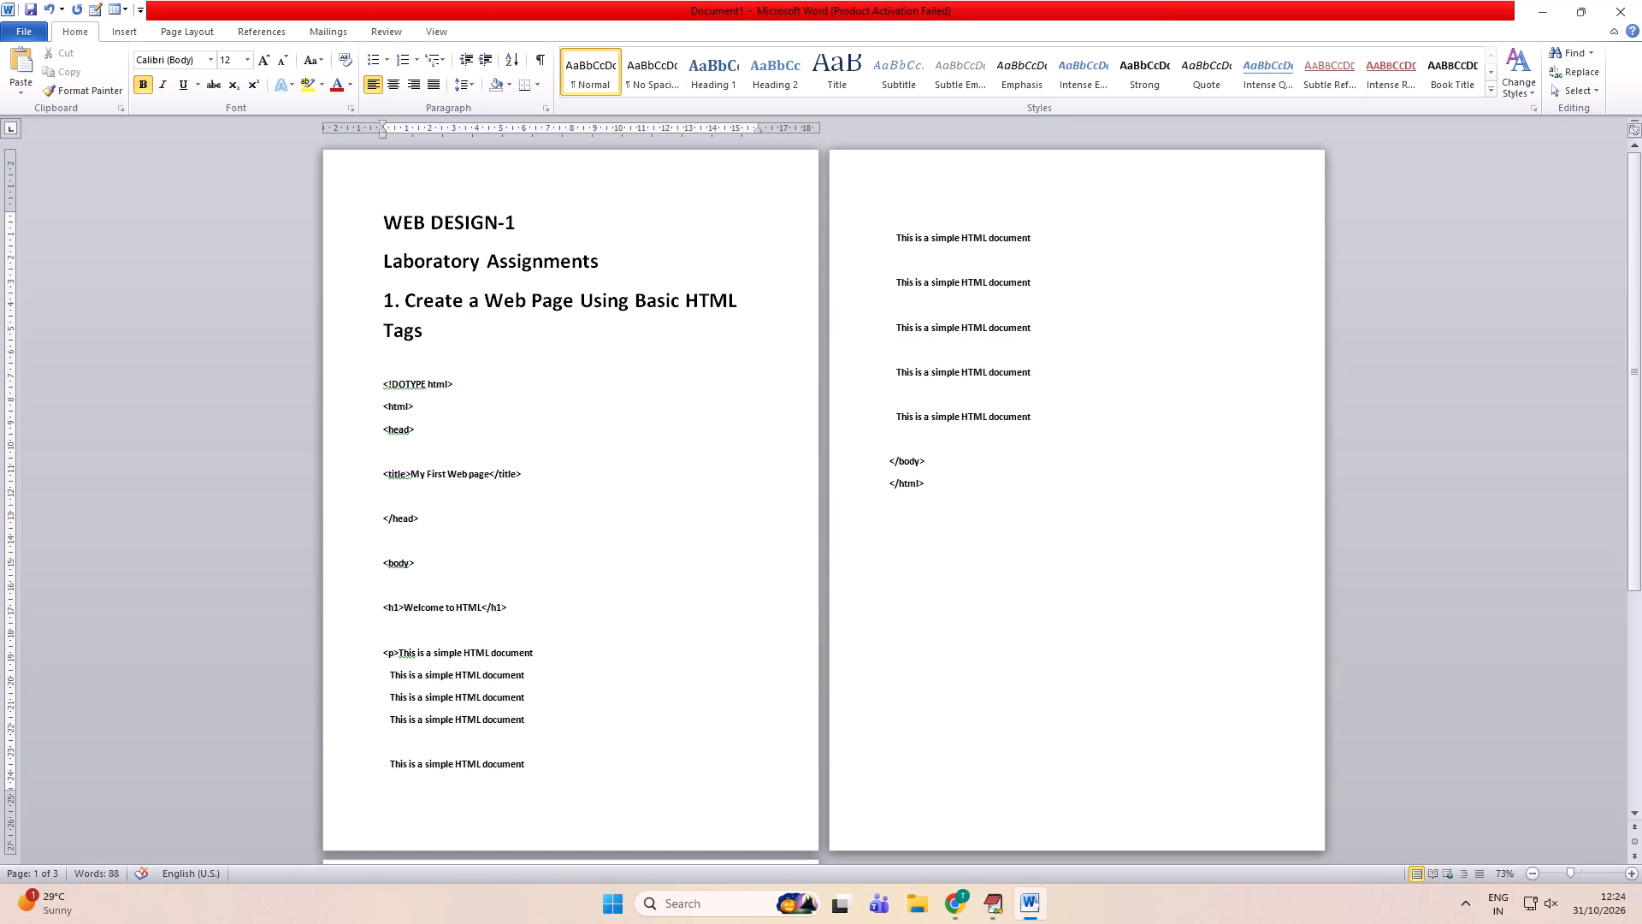
{"action": "key", "text": "Down"}
{"action": "key", "text": "Down"}
{"action": "key", "text": "BackSpace"}
{"action": "key", "text": "Down"}
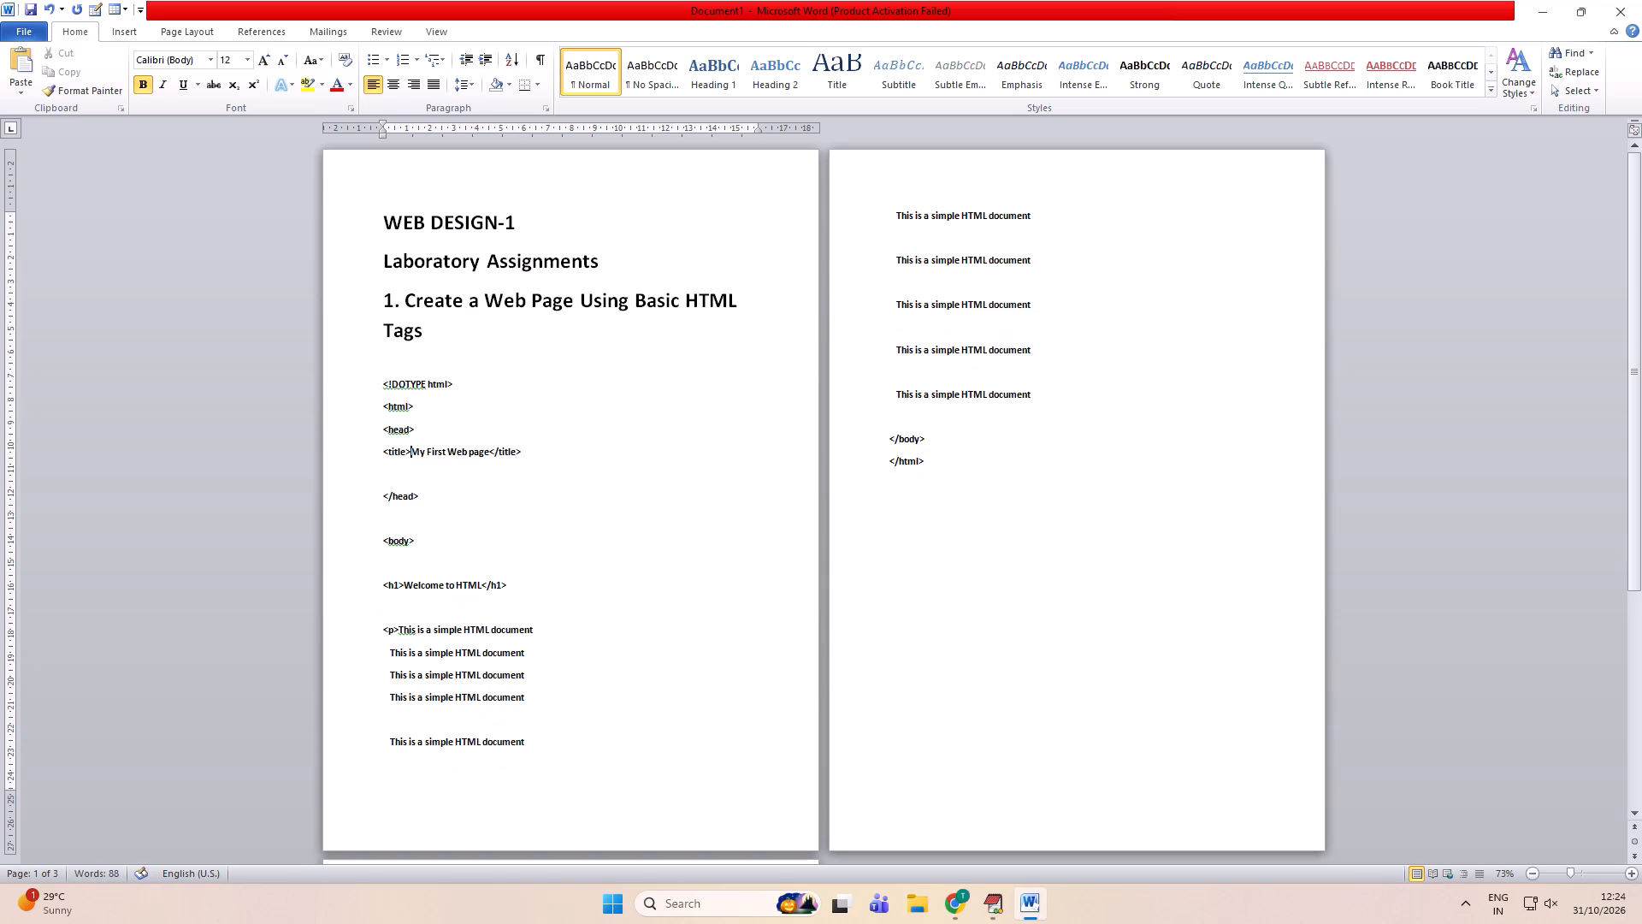
{"action": "key", "text": "Down"}
{"action": "key", "text": "BackSpace"}
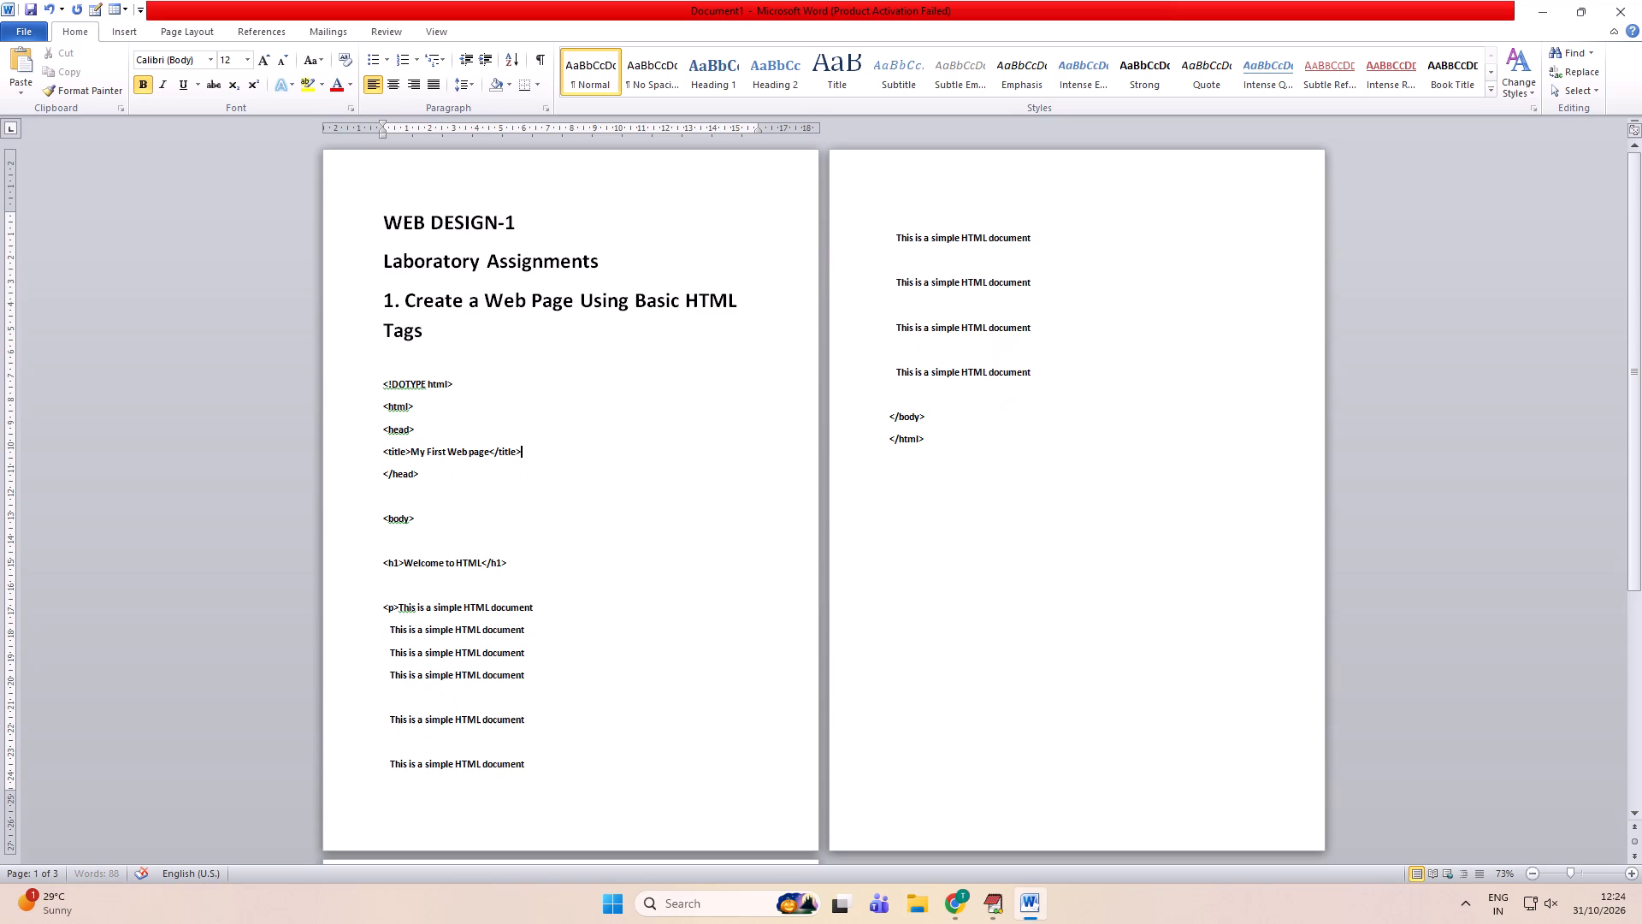
Delete the blank lines separating the </head>, <body>, <h1> and <p> lines of the code.
{"action": "key", "text": "Down"}
{"action": "key", "text": "Down"}
{"action": "key", "text": "BackSpace"}
{"action": "key", "text": "Down"}
{"action": "key", "text": "Down"}
{"action": "key", "text": "BackSpace"}
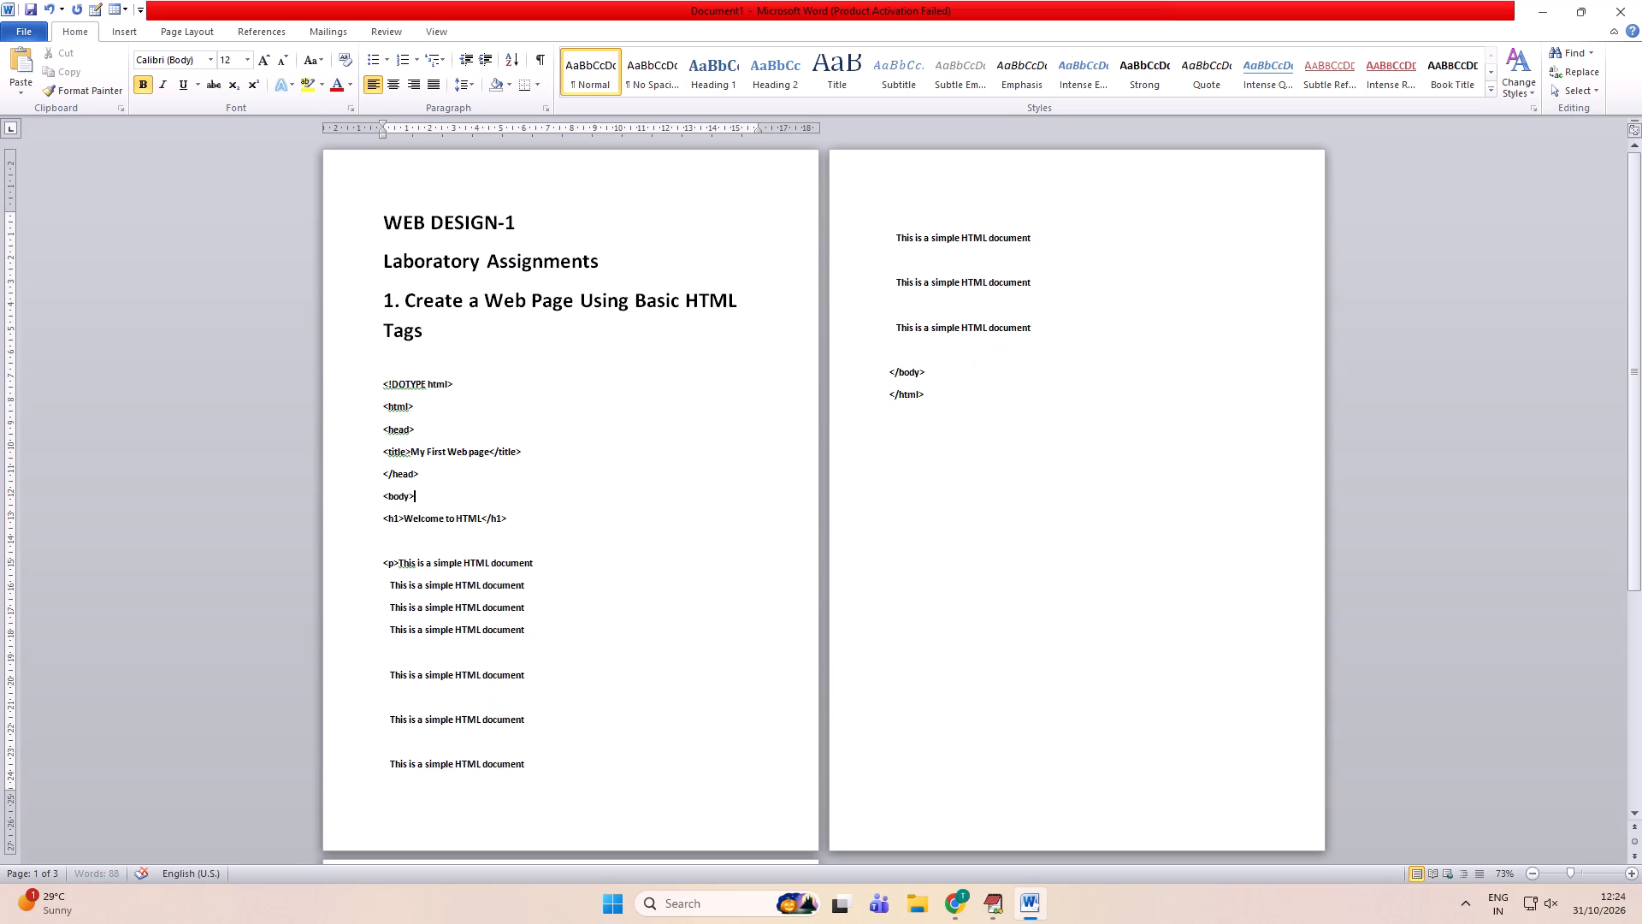
{"action": "key", "text": "Down"}
{"action": "key", "text": "Down"}
{"action": "key", "text": "BackSpace"}
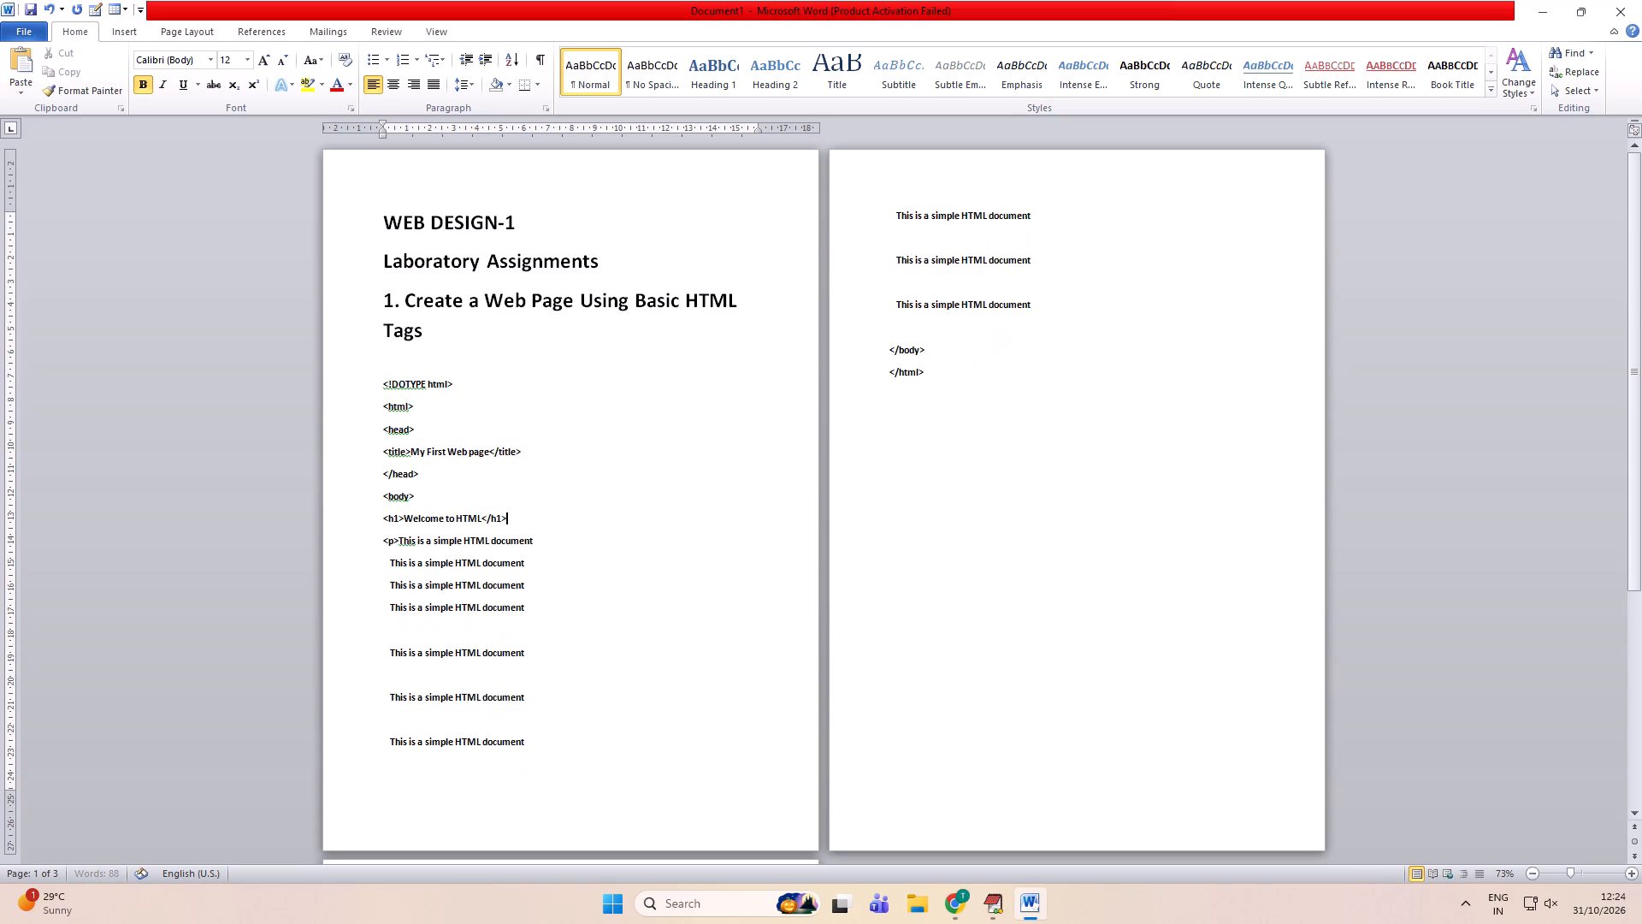
Delete the blank lines before the fifth, sixth and seventh "This is a simple HTML document" lines.
{"action": "key", "text": "Down"}
{"action": "key", "text": "Down"}
{"action": "key", "text": "Down"}
{"action": "key", "text": "Down"}
{"action": "key", "text": "Down"}
{"action": "key", "text": "BackSpace"}
{"action": "key", "text": "Down"}
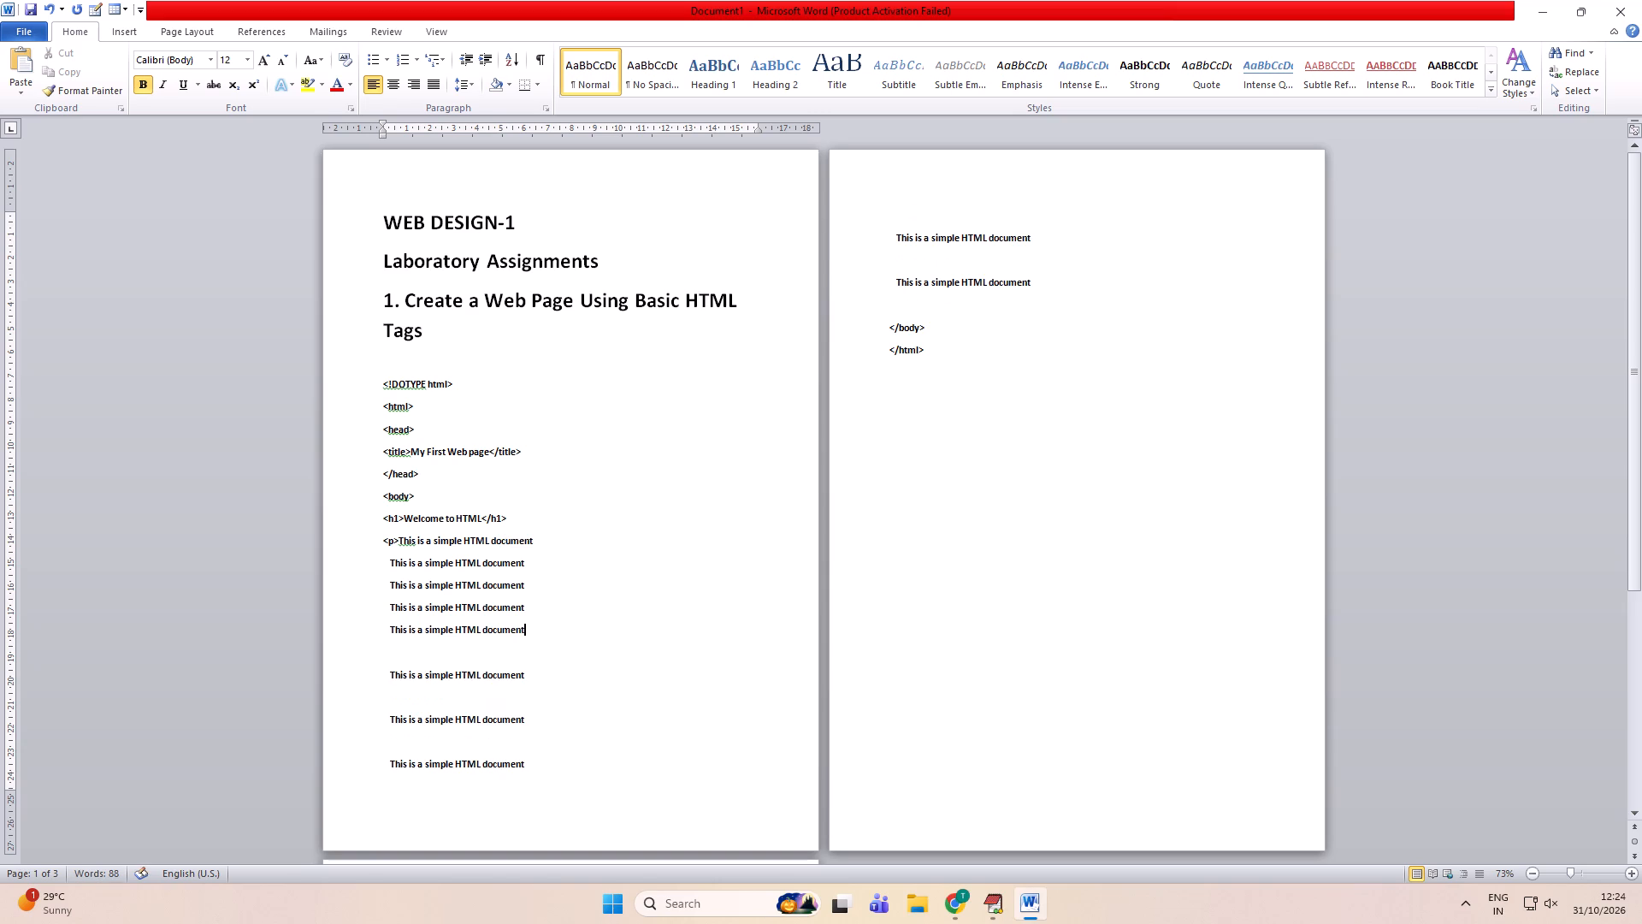
{"action": "key", "text": "Down"}
{"action": "key", "text": "BackSpace"}
{"action": "key", "text": "Down"}
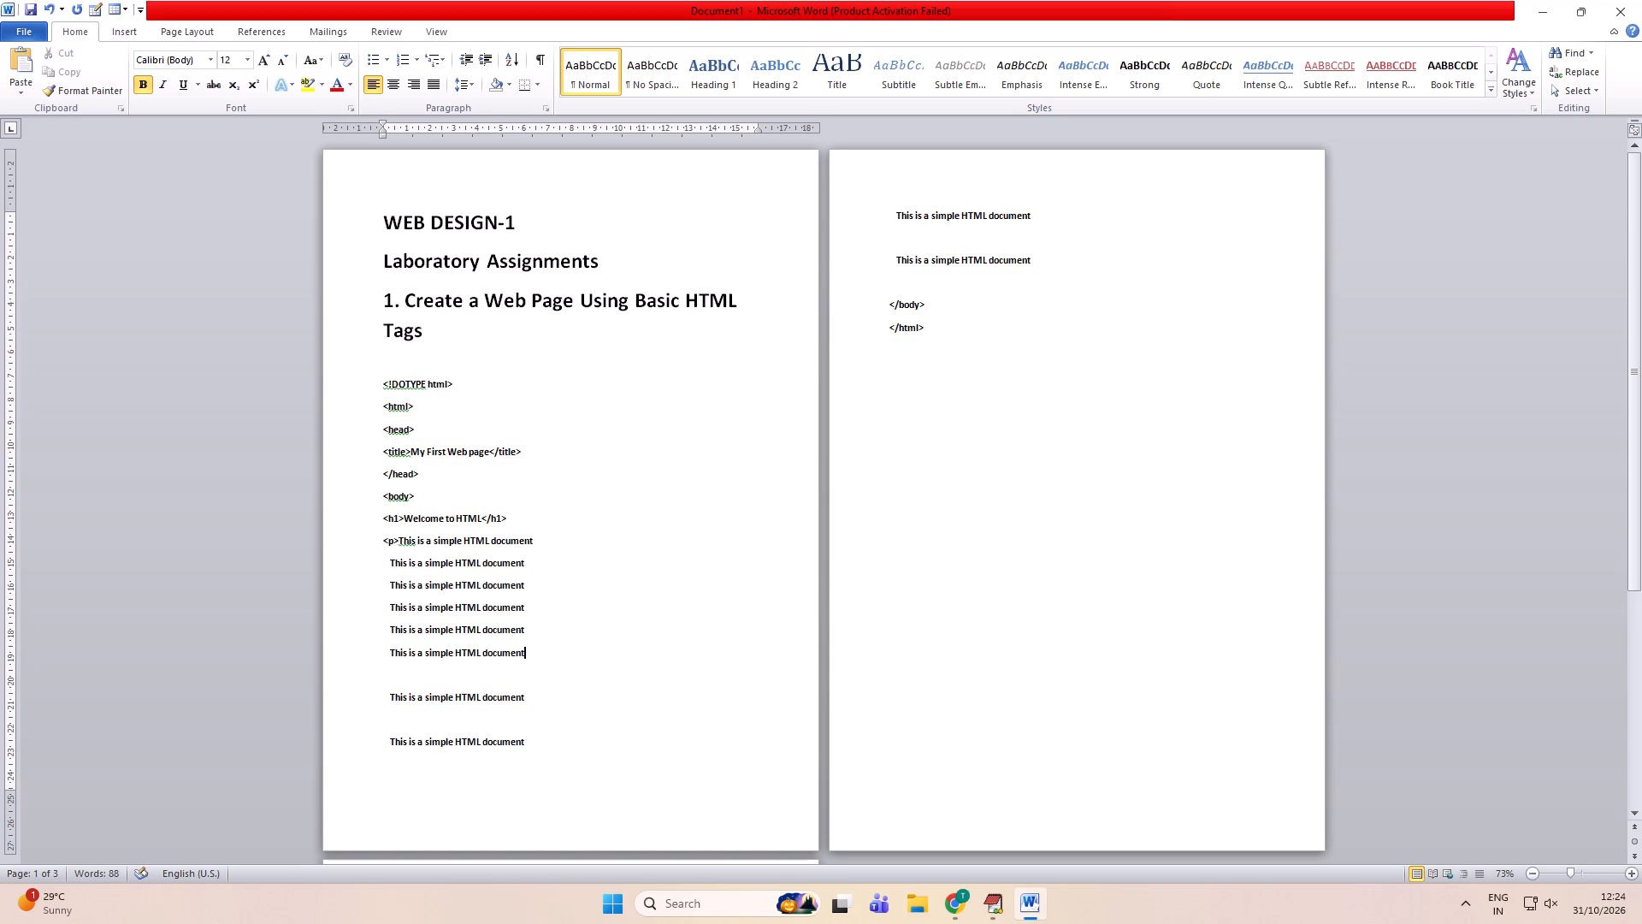
{"action": "key", "text": "Down"}
{"action": "key", "text": "BackSpace"}
Delete the blank lines before the last three "This is a simple HTML document" lines and before the </body> tag.
{"action": "key", "text": "Down"}
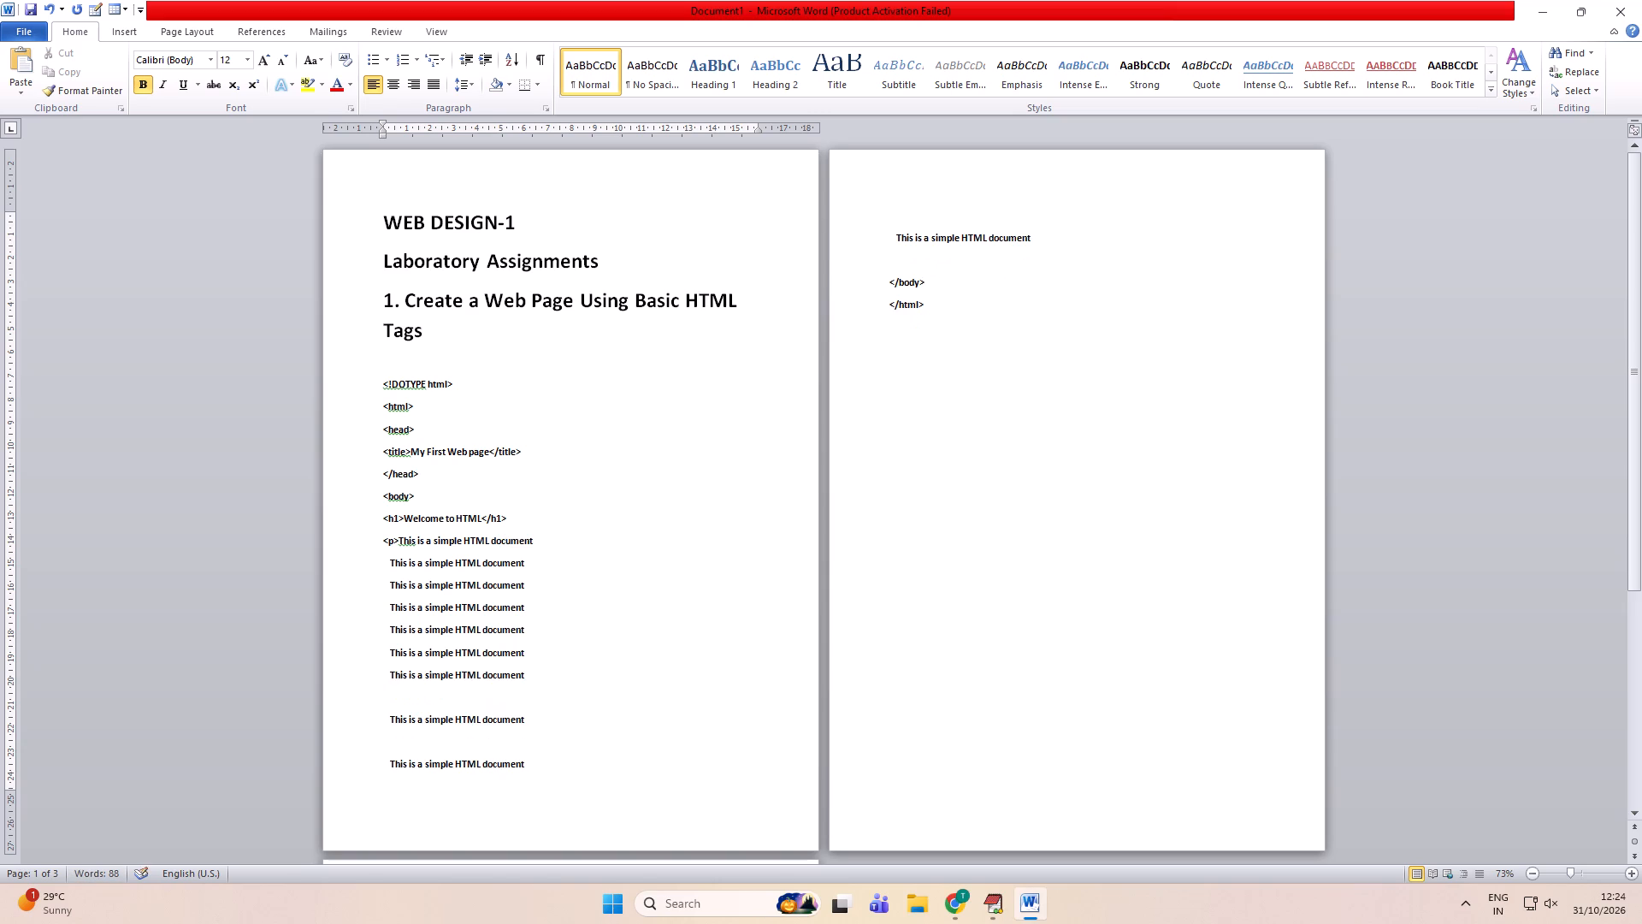
{"action": "key", "text": "Down"}
{"action": "key", "text": "BackSpace"}
{"action": "key", "text": "Down"}
{"action": "key", "text": "Down"}
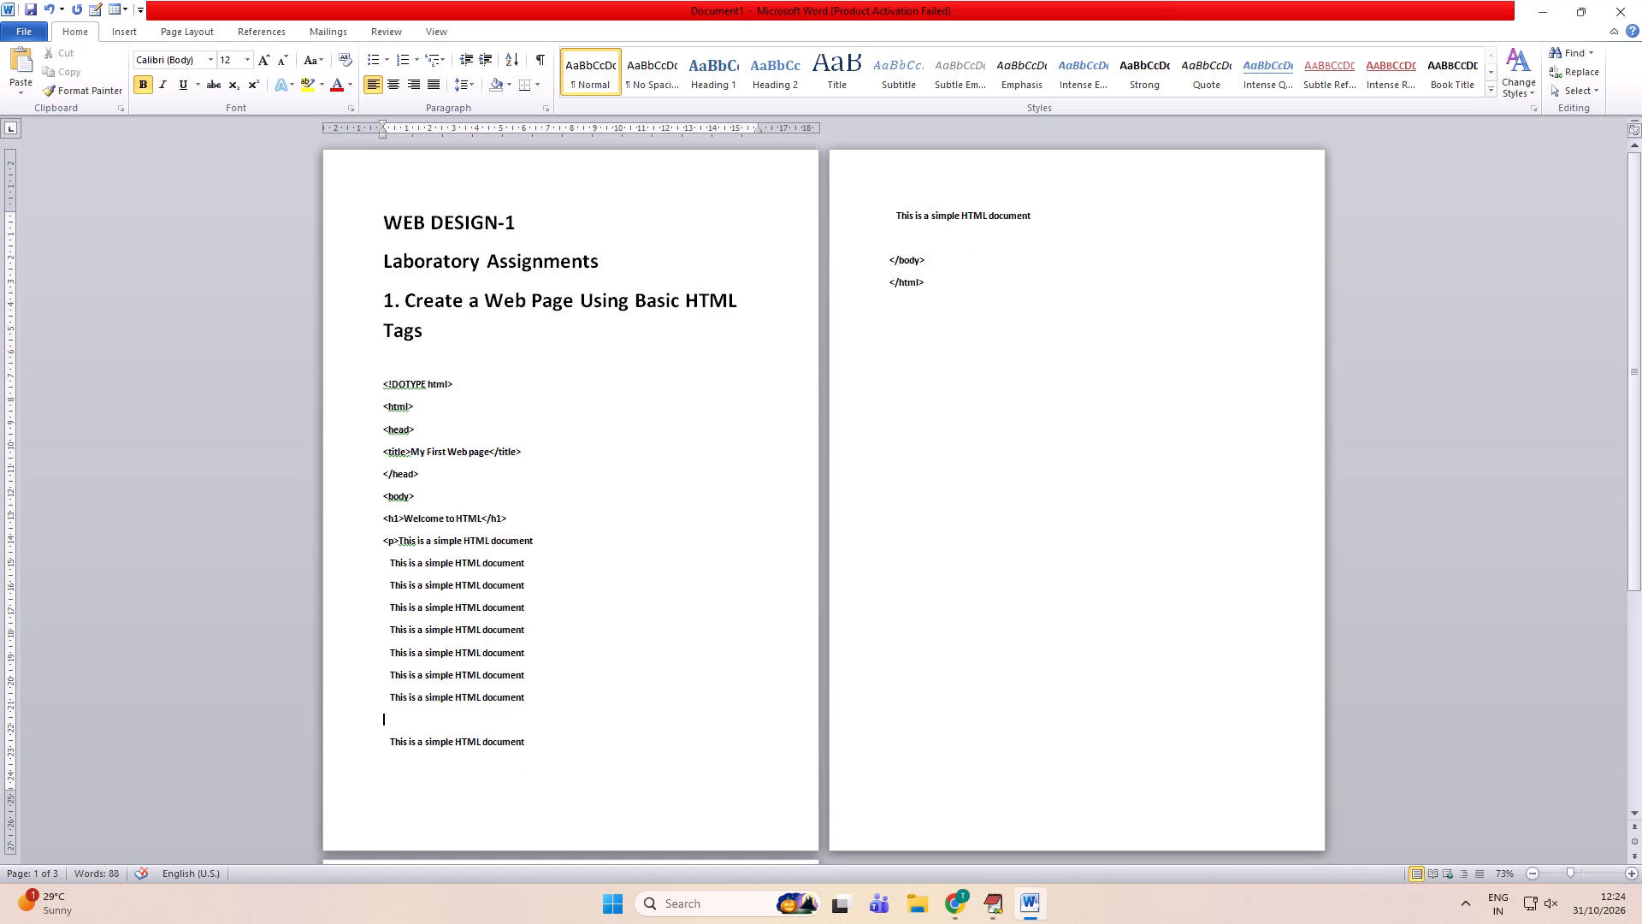
{"action": "key", "text": "BackSpace"}
{"action": "key", "text": "Down"}
{"action": "key", "text": "Down"}
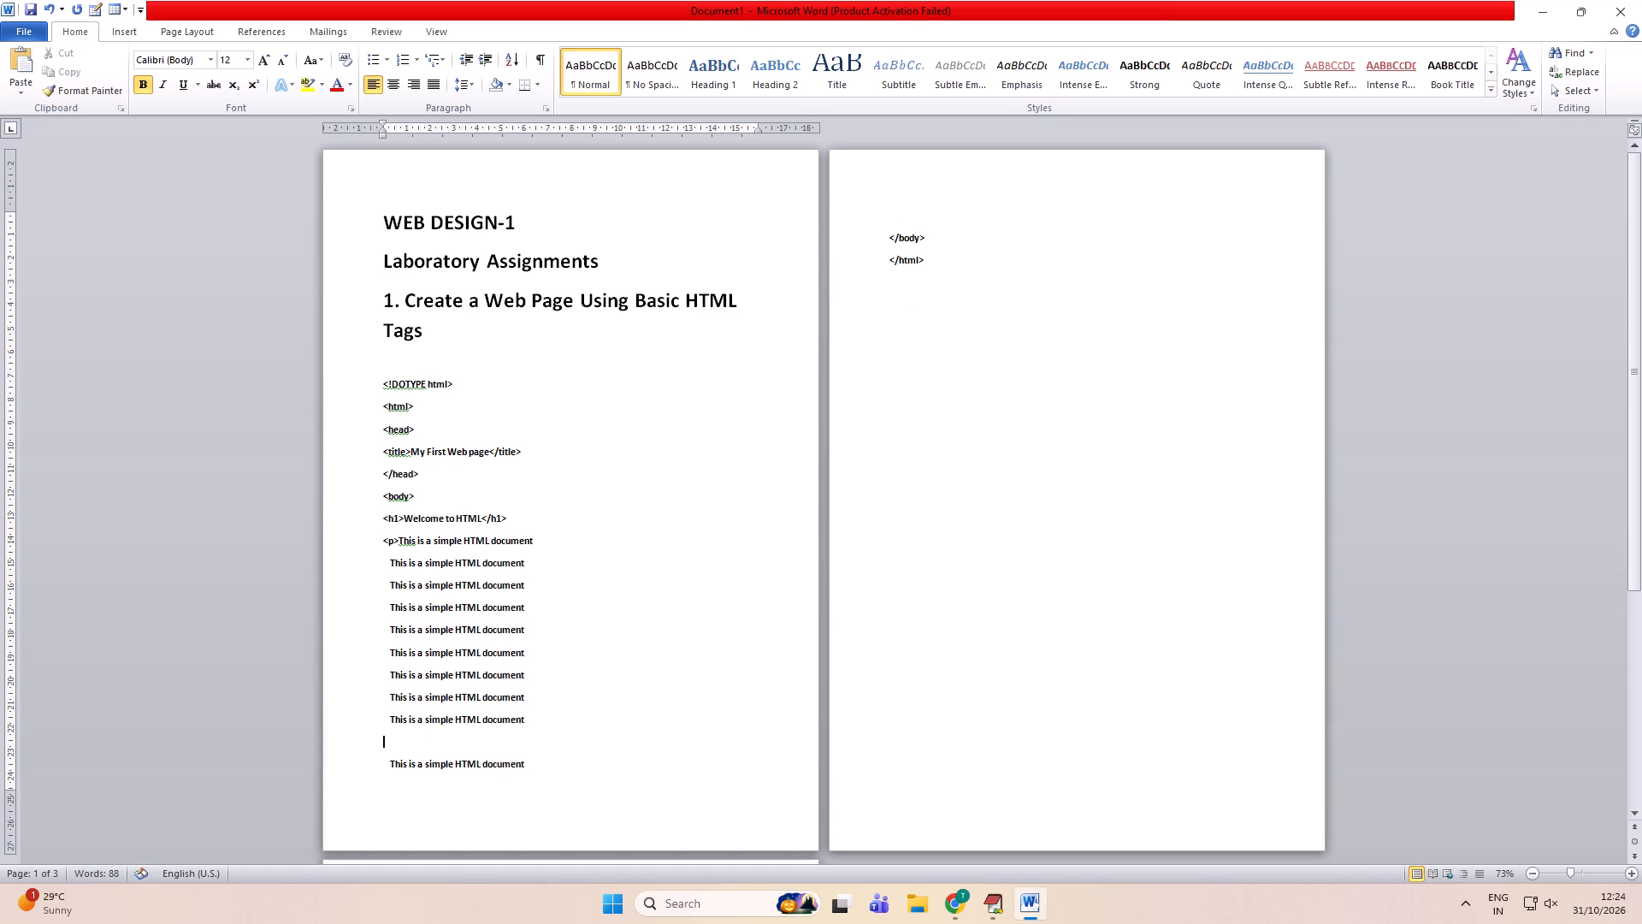
{"action": "key", "text": "BackSpace"}
{"action": "key", "text": "Down"}
{"action": "key", "text": "Down"}
{"action": "key", "text": "BackSpace"}
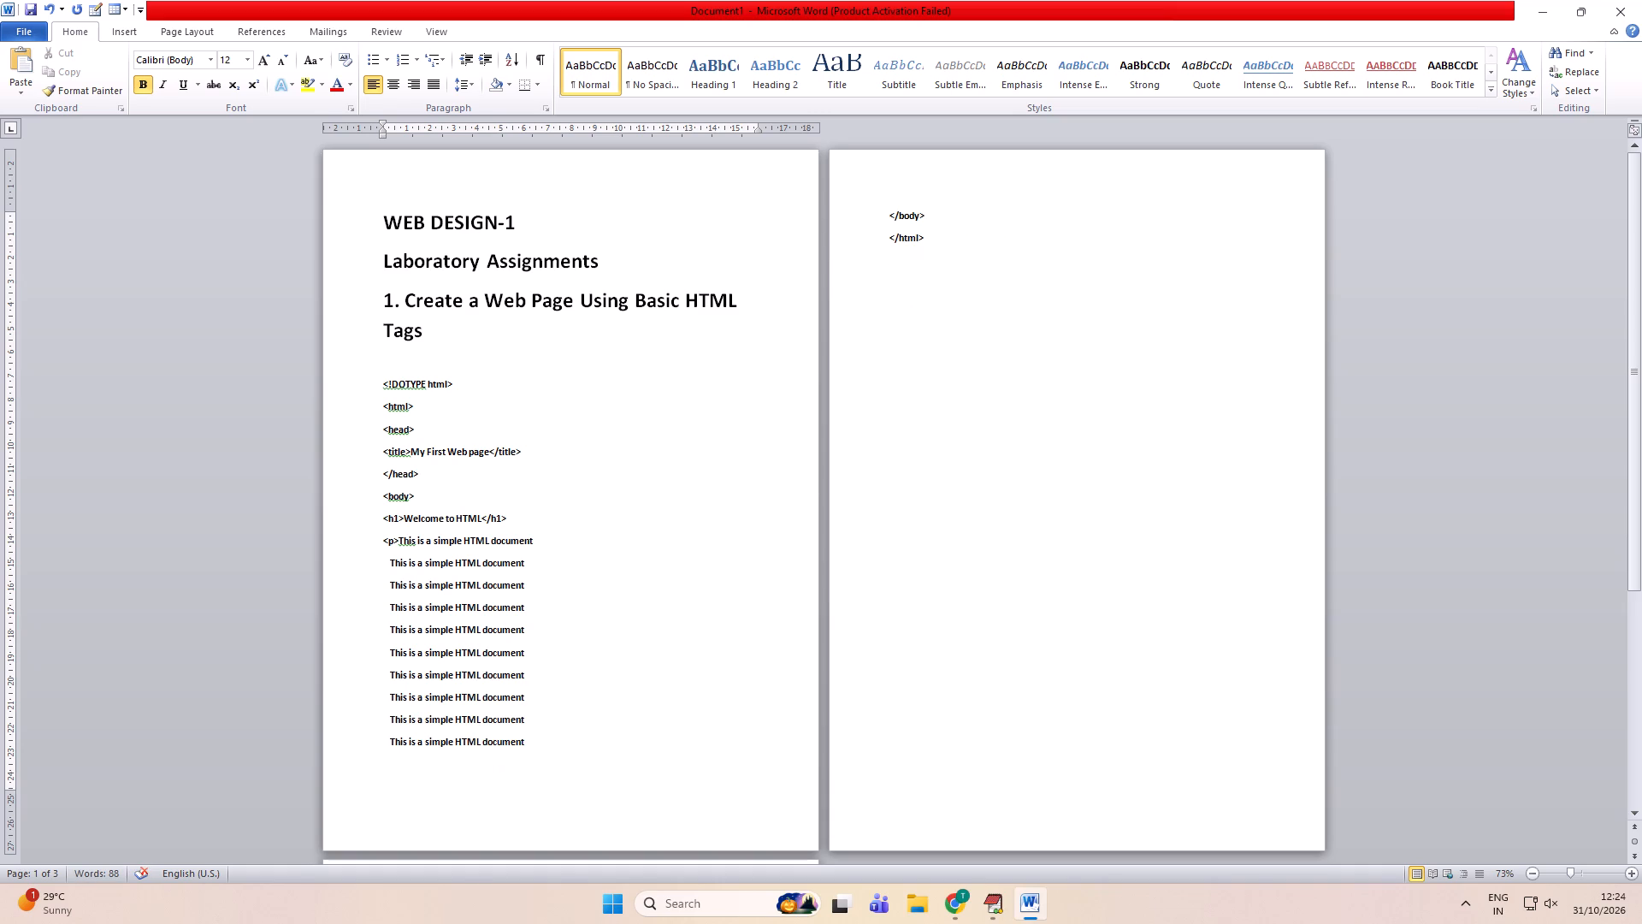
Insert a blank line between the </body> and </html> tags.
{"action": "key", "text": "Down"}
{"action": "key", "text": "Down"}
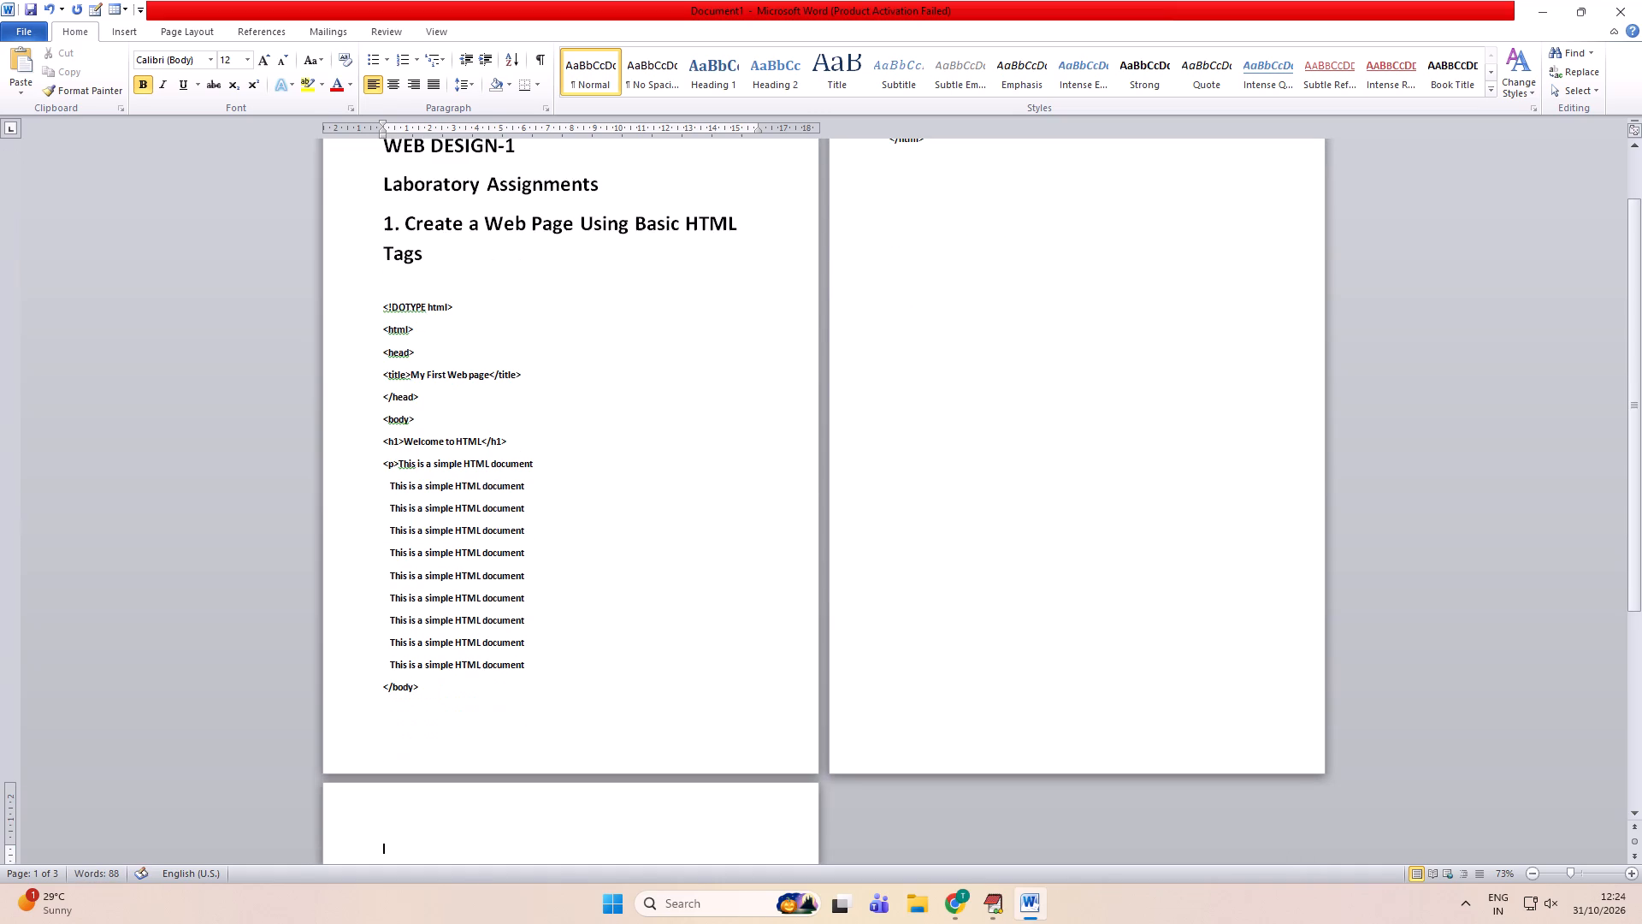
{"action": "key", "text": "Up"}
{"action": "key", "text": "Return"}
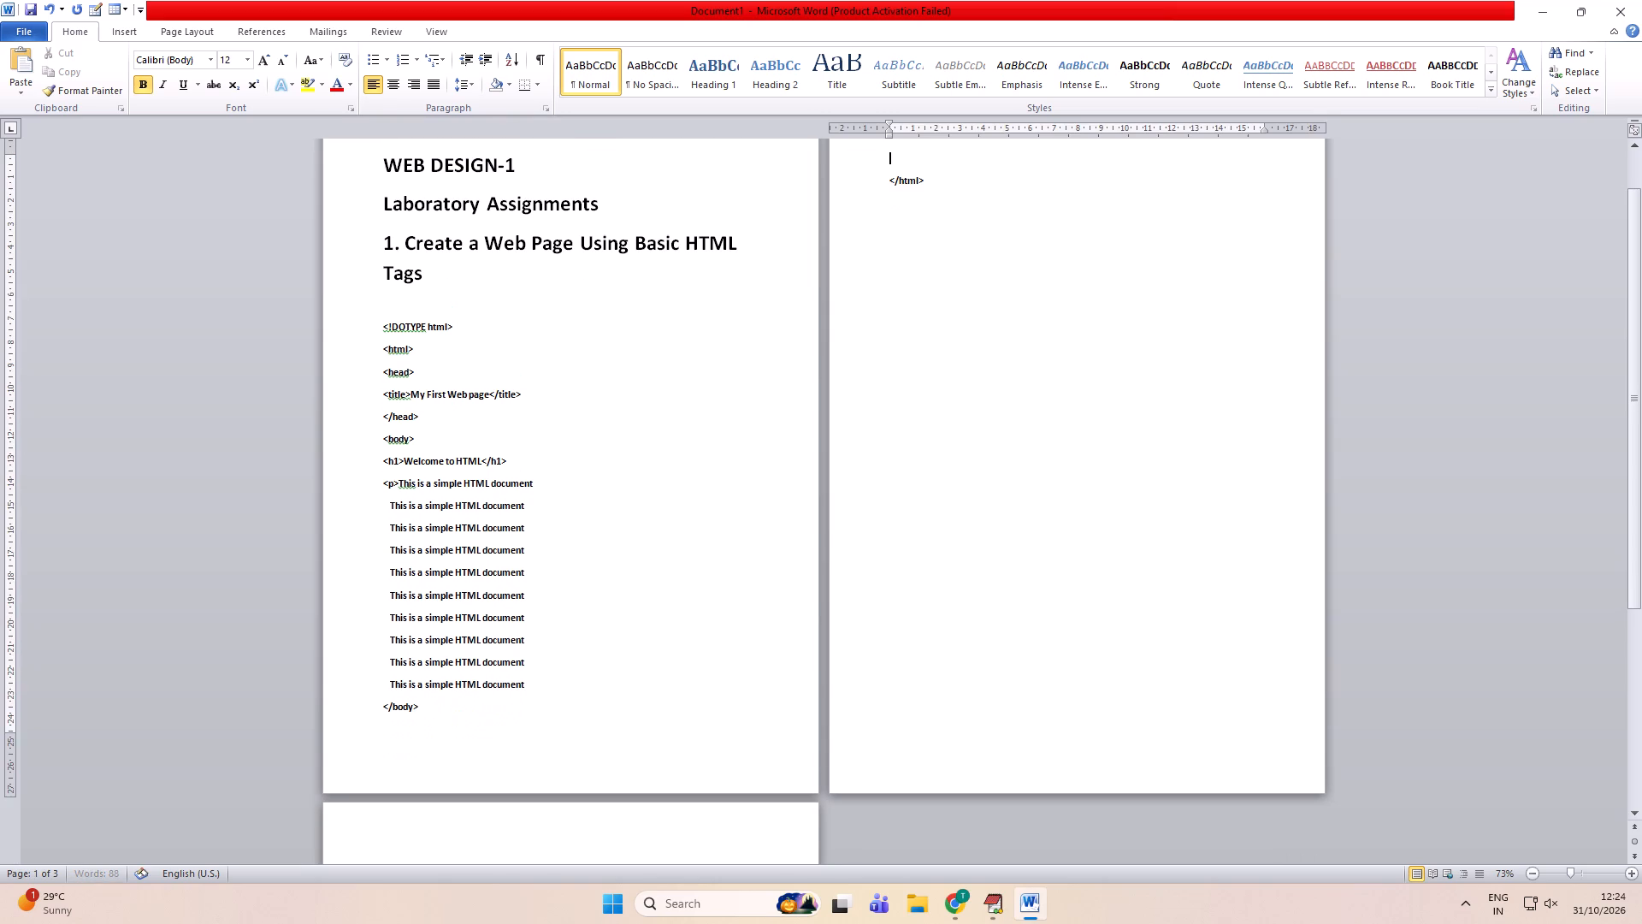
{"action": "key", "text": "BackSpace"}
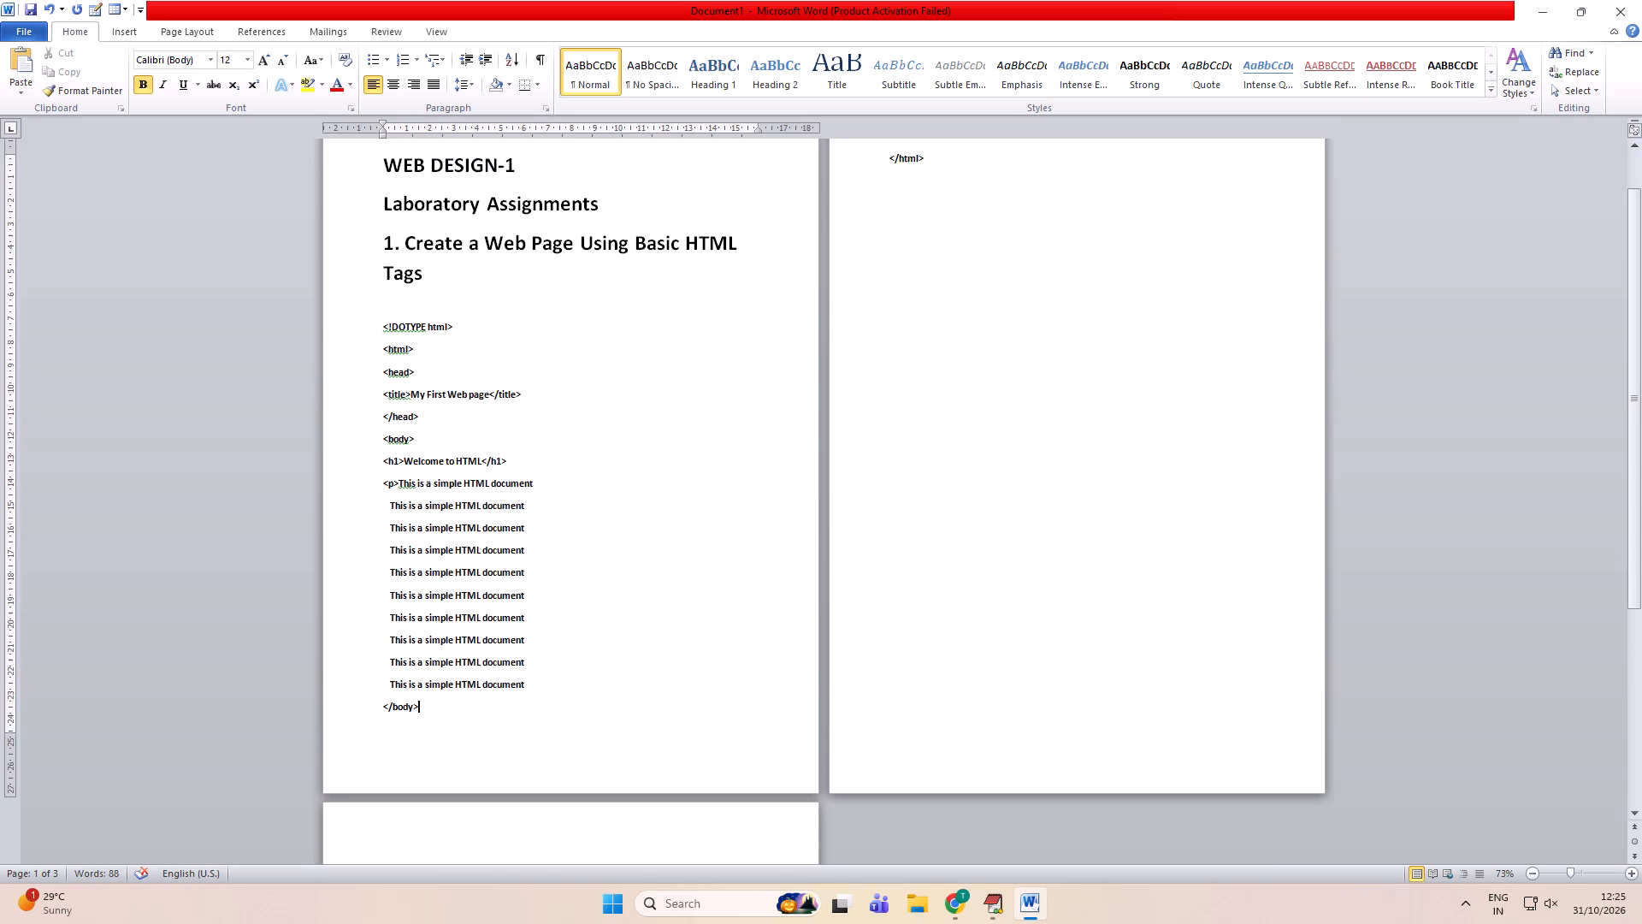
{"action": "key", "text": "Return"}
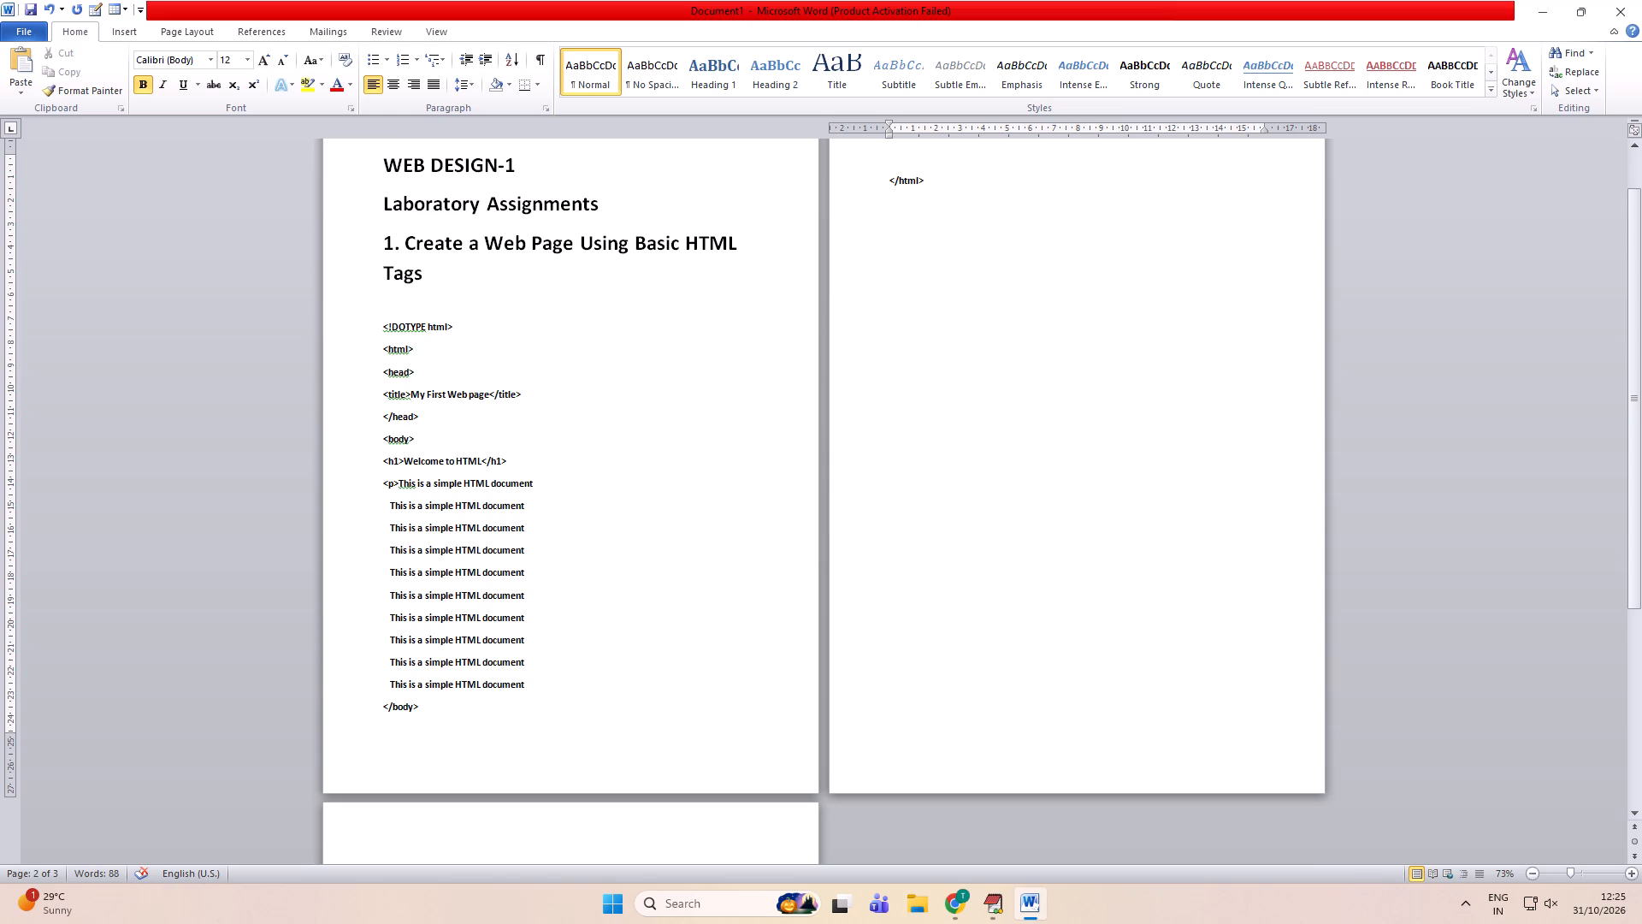
Delete the blank line between the "1. Create a Web Page Using Basic HTML Tags" heading and <!DOTYPE html>.
{"action": "key", "text": "Up"}
{"action": "key", "text": "Up"}
{"action": "key", "text": "Up"}
{"action": "key", "text": "Up"}
{"action": "key", "text": "Left"}
{"action": "key", "text": "Left"}
{"action": "key", "text": "Left"}
{"action": "key", "text": "Left"}
{"action": "key", "text": "Left"}
{"action": "key", "text": "Left"}
{"action": "key", "text": "Up"}
{"action": "key", "text": "Up"}
{"action": "key", "text": "Up"}
{"action": "key", "text": "Up"}
{"action": "key", "text": "Up"}
{"action": "key", "text": "Up"}
{"action": "key", "text": "Up"}
{"action": "key", "text": "Up"}
{"action": "key", "text": "Up"}
{"action": "key", "text": "Up"}
{"action": "key", "text": "Up"}
{"action": "key", "text": "Up"}
{"action": "key", "text": "Up"}
{"action": "key", "text": "Up"}
{"action": "key", "text": "Up"}
{"action": "key", "text": "Up"}
{"action": "key", "text": "Up"}
{"action": "key", "text": "Up"}
{"action": "key", "text": "Up"}
{"action": "key", "text": "Up"}
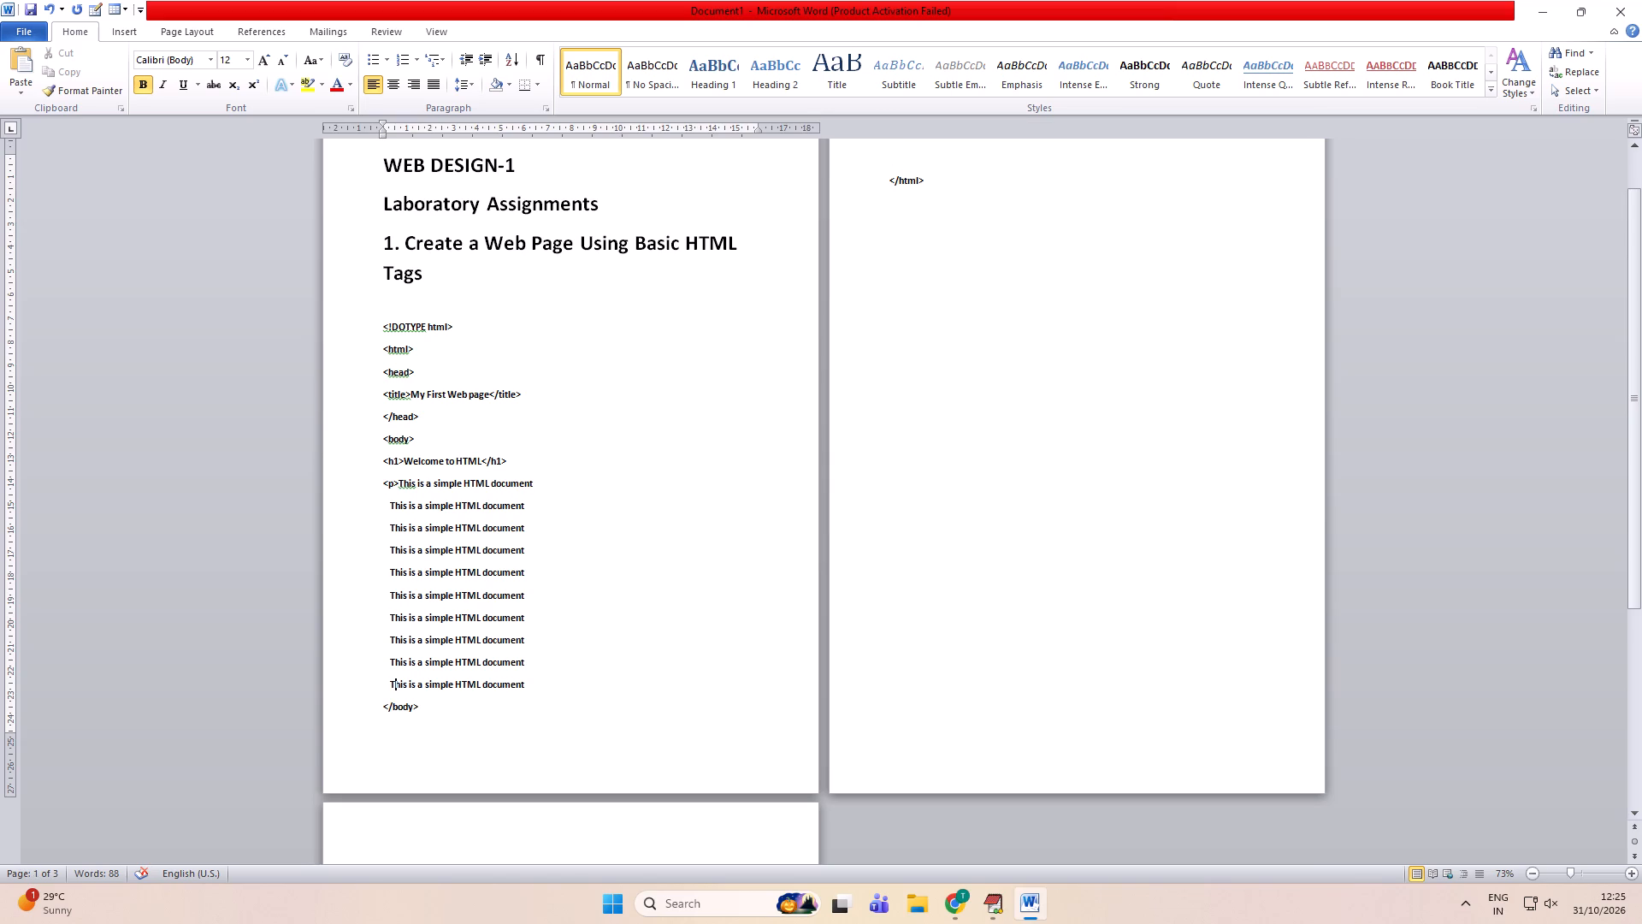
{"action": "key", "text": "Down"}
{"action": "key", "text": "Down"}
{"action": "key", "text": "BackSpace"}
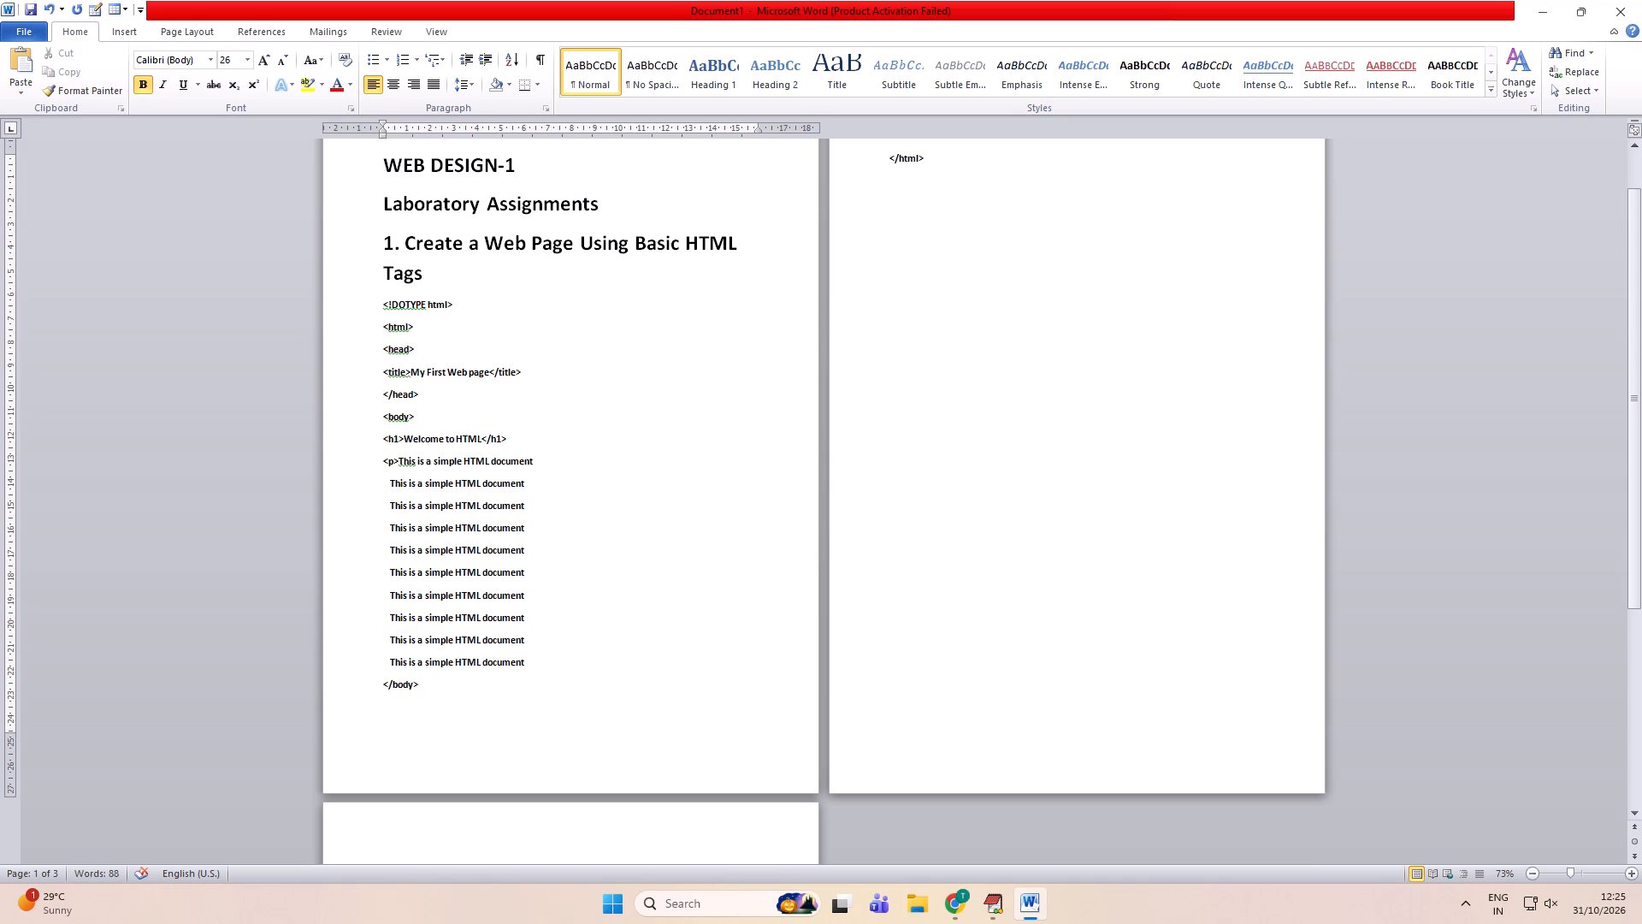
Delete the blank line between the </body> and </html> tags so the code ends on the first page.
{"action": "key", "text": "Down"}
{"action": "key", "text": "Down"}
{"action": "key", "text": "Down"}
{"action": "key", "text": "Down"}
{"action": "key", "text": "Down"}
{"action": "key", "text": "Down"}
{"action": "key", "text": "Down"}
{"action": "key", "text": "Down"}
{"action": "key", "text": "Down"}
{"action": "key", "text": "Down"}
{"action": "key", "text": "Down"}
{"action": "key", "text": "Down"}
{"action": "key", "text": "Down"}
{"action": "key", "text": "Down"}
{"action": "key", "text": "Down"}
{"action": "key", "text": "Down"}
{"action": "key", "text": "Down"}
{"action": "key", "text": "Down"}
{"action": "key", "text": "Down"}
{"action": "key", "text": "BackSpace"}
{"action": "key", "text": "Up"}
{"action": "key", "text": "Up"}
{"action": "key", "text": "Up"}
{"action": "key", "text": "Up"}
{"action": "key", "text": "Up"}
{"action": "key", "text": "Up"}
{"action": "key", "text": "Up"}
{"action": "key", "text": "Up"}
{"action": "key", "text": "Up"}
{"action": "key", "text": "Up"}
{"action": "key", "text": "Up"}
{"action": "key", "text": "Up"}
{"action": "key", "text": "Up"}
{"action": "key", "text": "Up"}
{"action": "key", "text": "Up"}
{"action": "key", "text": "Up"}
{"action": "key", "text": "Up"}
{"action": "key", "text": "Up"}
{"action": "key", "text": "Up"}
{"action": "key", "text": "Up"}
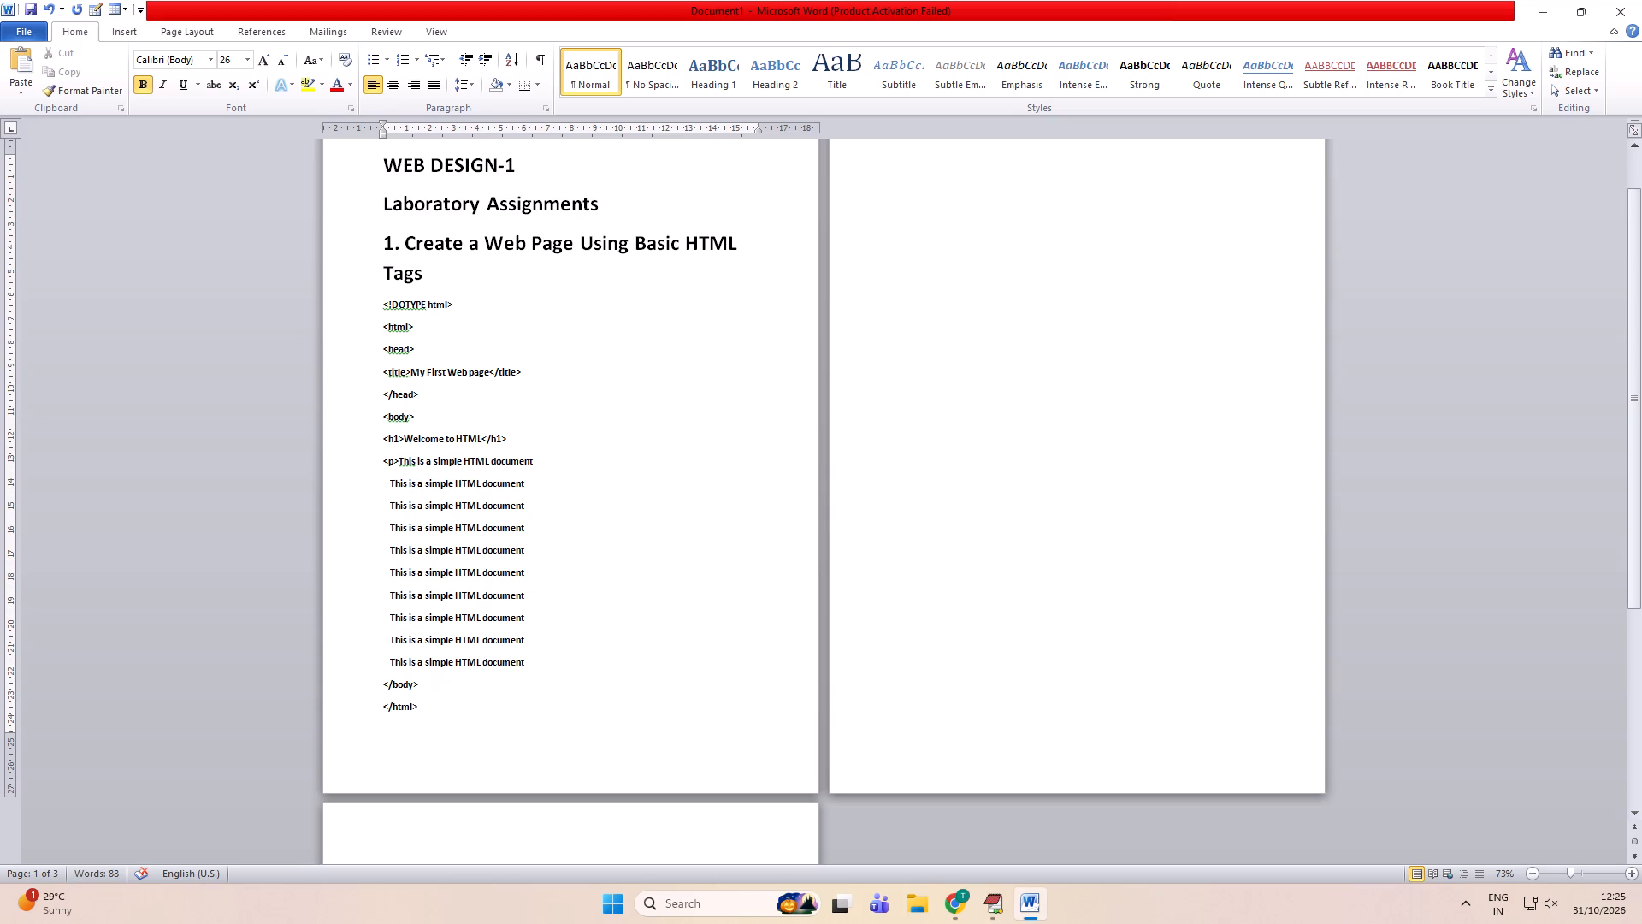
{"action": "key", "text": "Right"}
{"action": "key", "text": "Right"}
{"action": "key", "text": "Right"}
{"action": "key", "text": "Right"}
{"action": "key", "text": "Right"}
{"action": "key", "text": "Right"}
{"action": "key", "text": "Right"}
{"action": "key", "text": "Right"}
Enter the heading Output:1 at the top of the second page.
{"action": "scroll", "coordinate": [1053, 358], "scroll_direction": "up", "scroll_amount": 2}
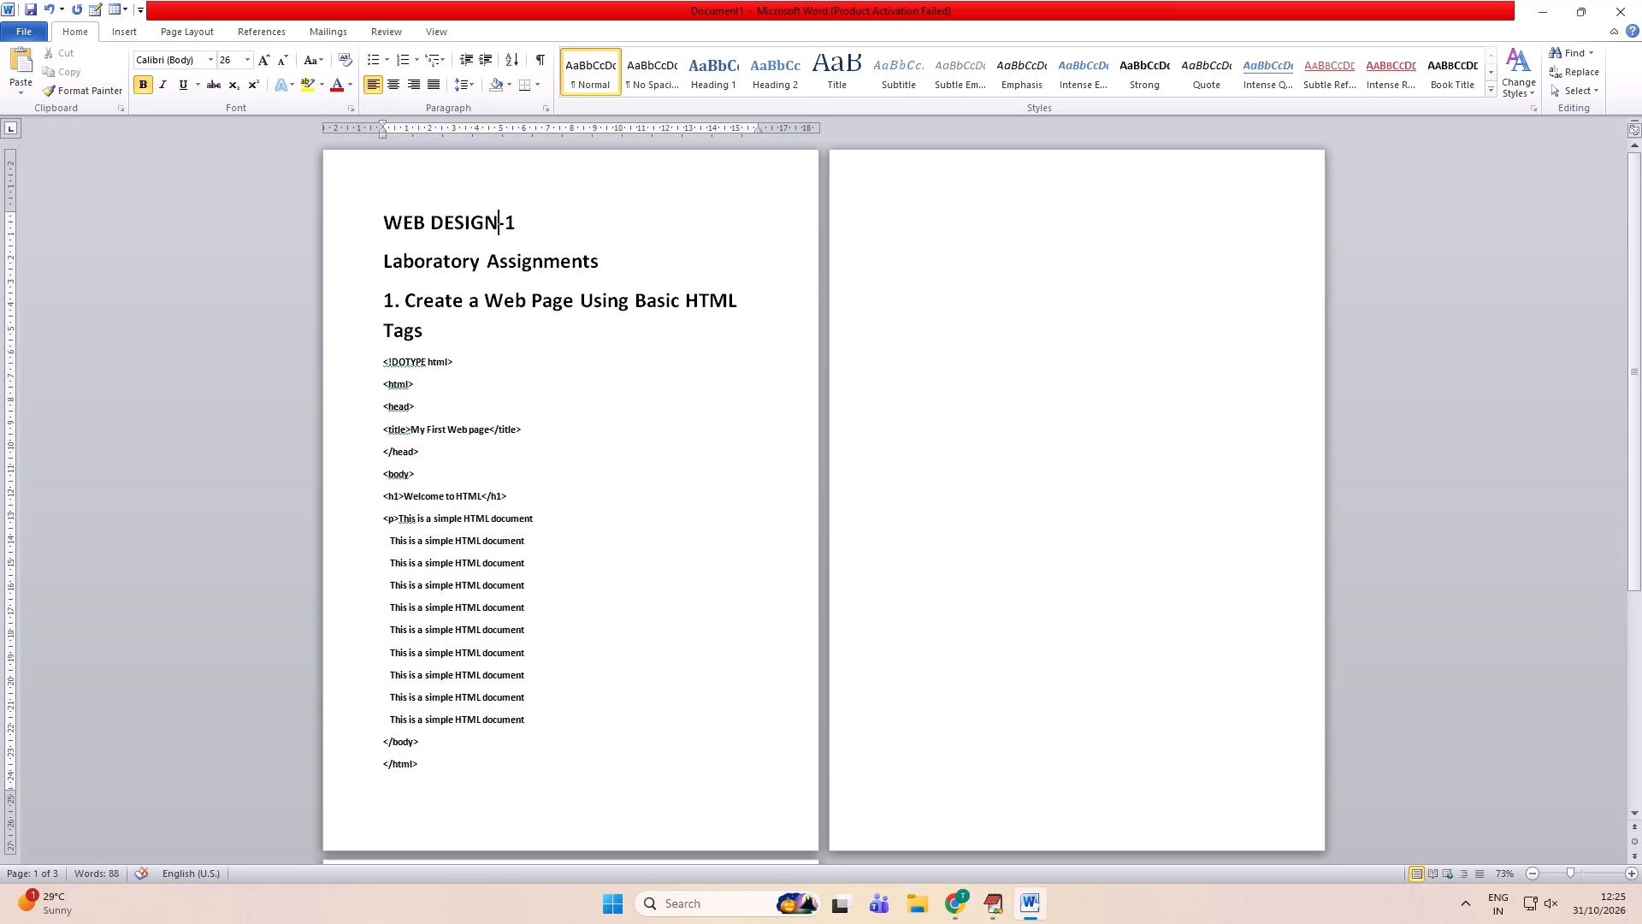
{"action": "left_click", "coordinate": [985, 218]}
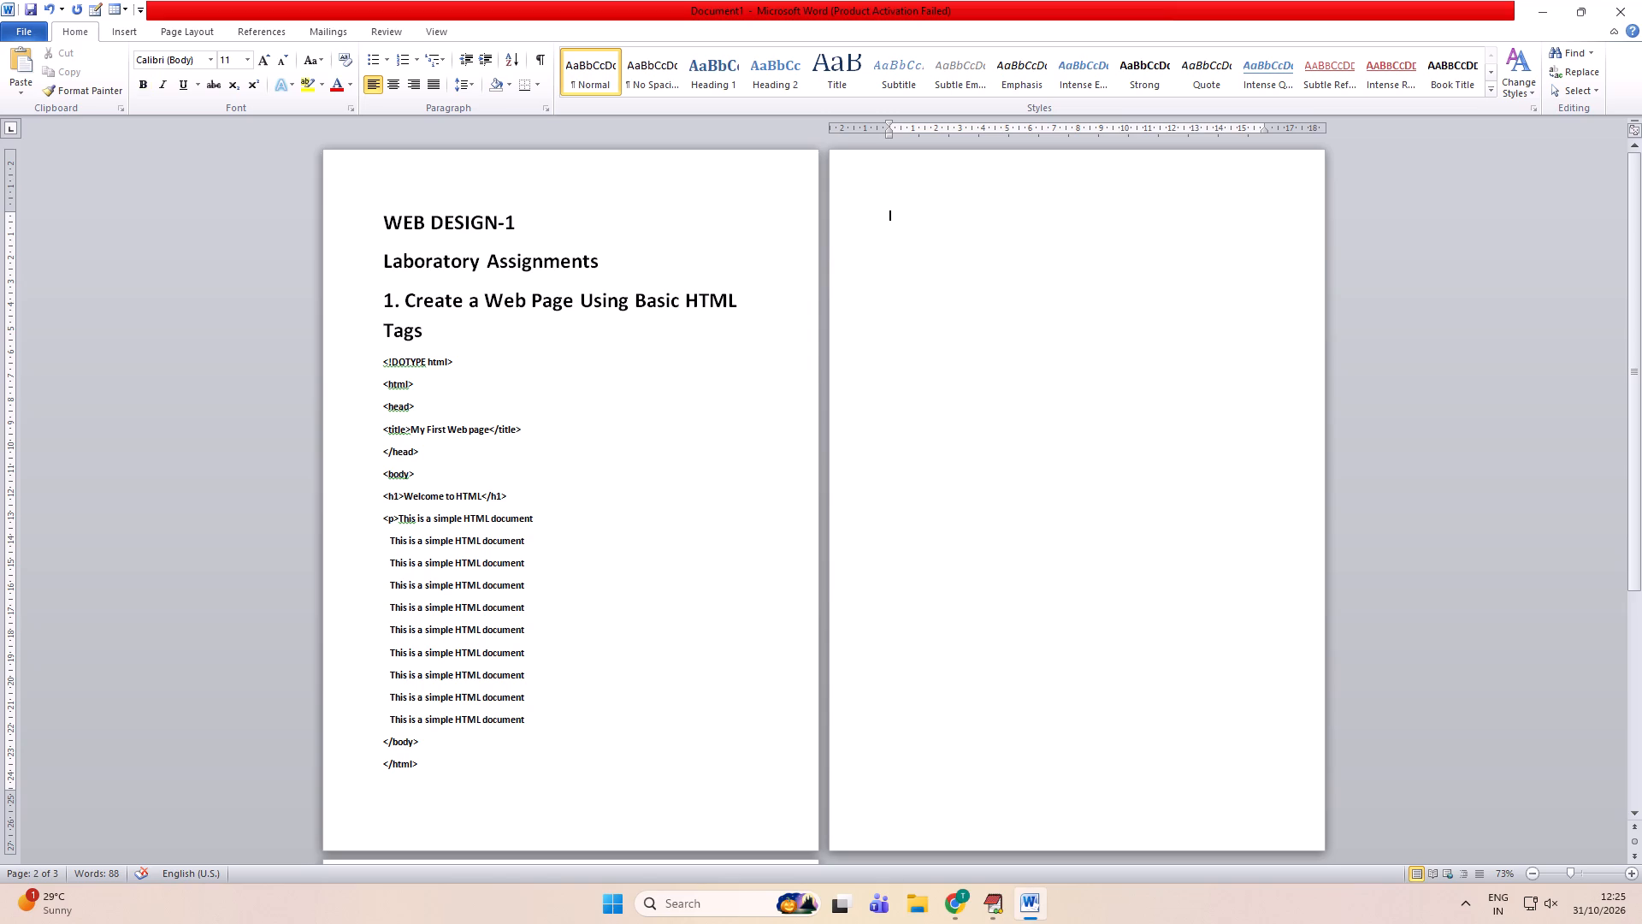
{"action": "type", "text": "out"}
{"action": "key", "text": "p"}
{"action": "type", "text": "ut"}
{"action": "key", "text": "shift+colon"}
{"action": "key", "text": "1"}
Format the Output:1 heading on the second page as 24 pt bold.
{"action": "left_click_drag", "start_coordinate": [887, 214], "coordinate": [1052, 205]}
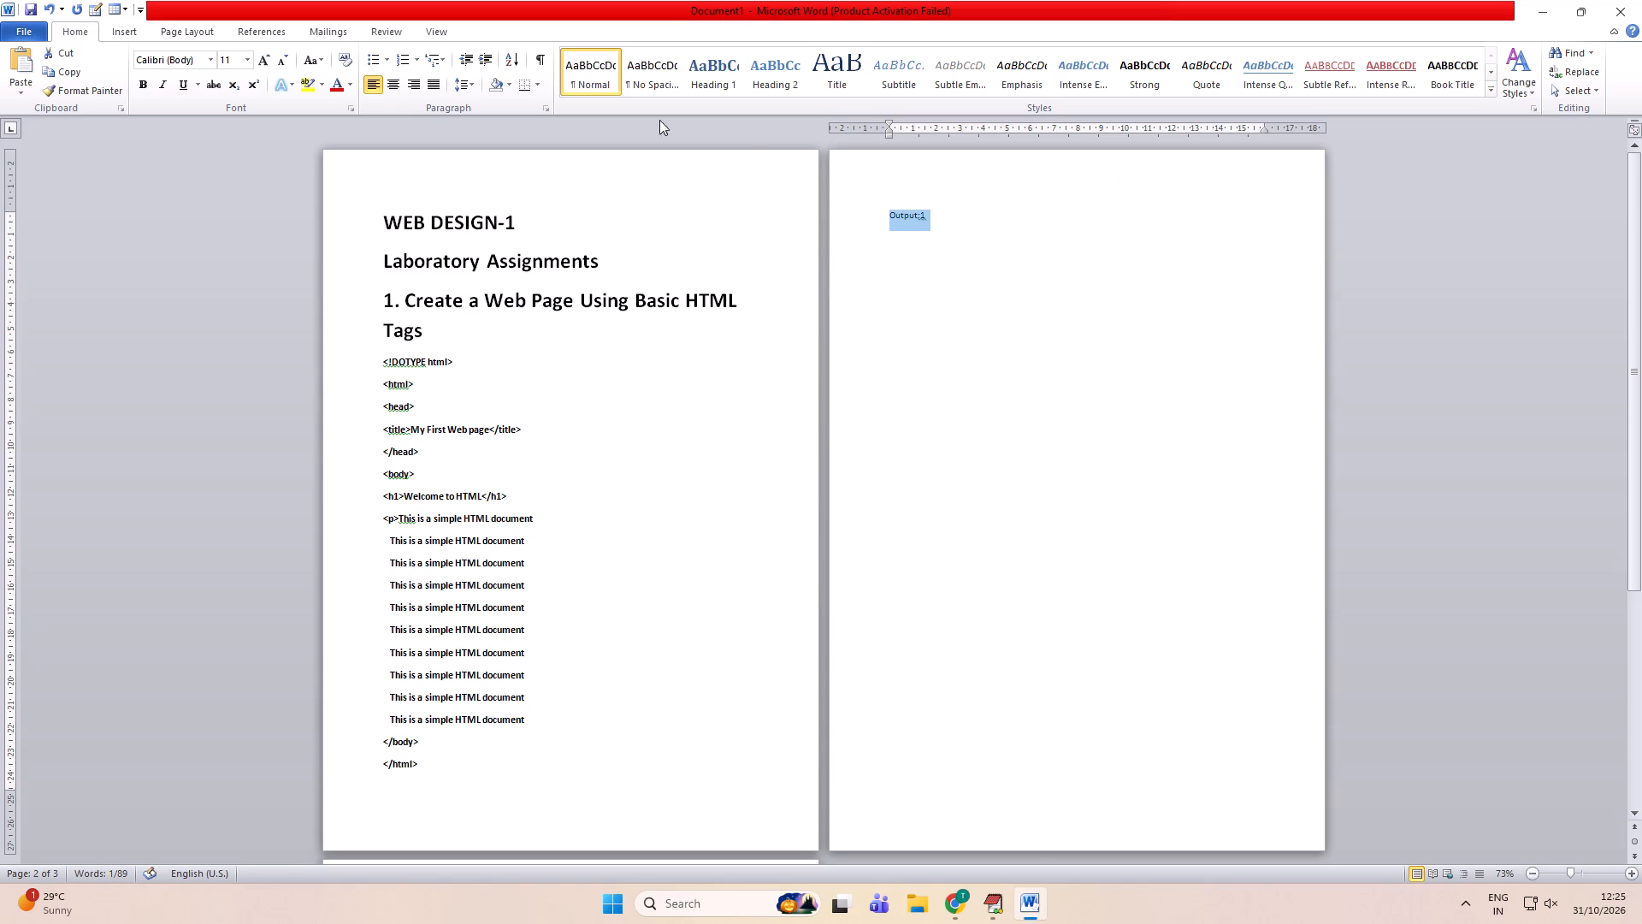
{"action": "left_click", "coordinate": [250, 62]}
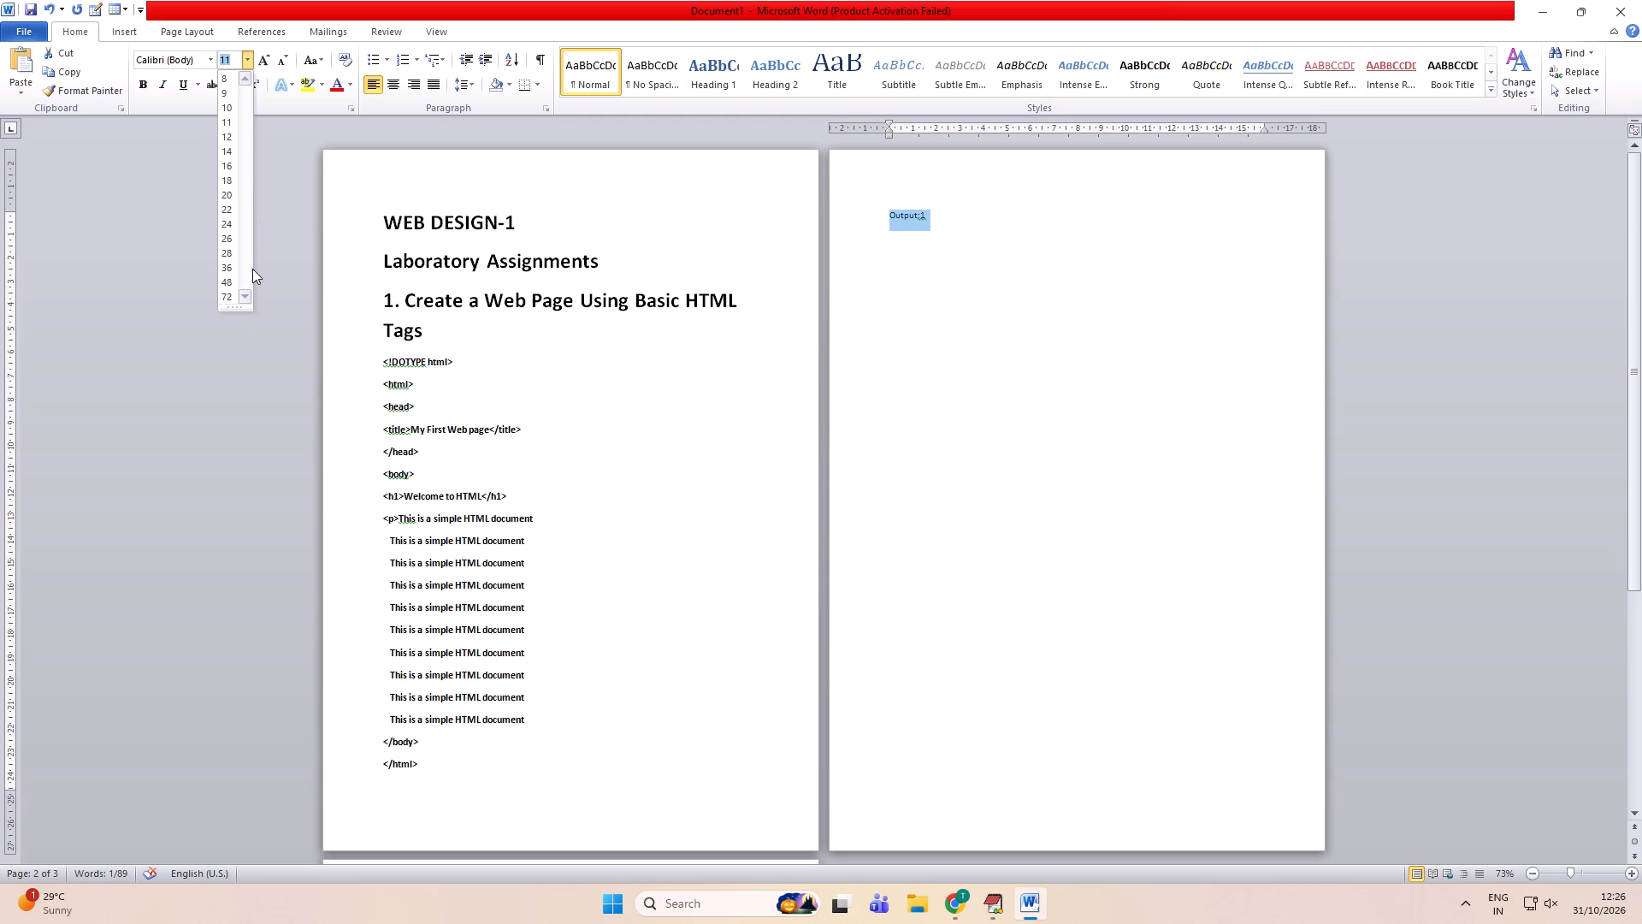
{"action": "left_click", "coordinate": [227, 224]}
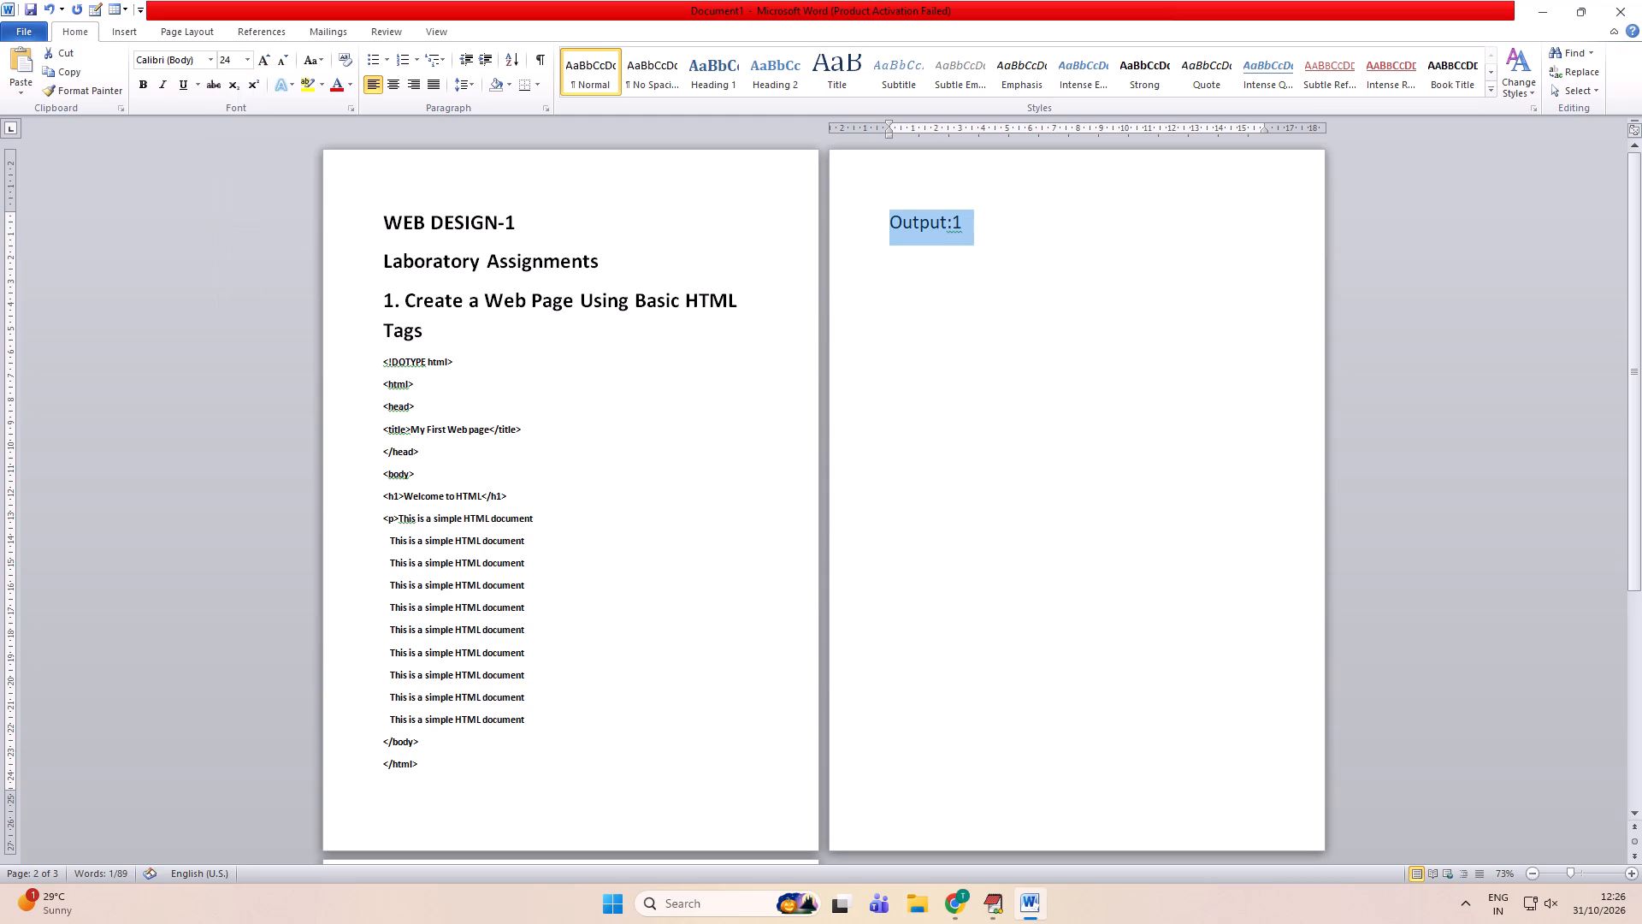
{"action": "left_click", "coordinate": [141, 79]}
{"action": "left_click", "coordinate": [893, 309]}
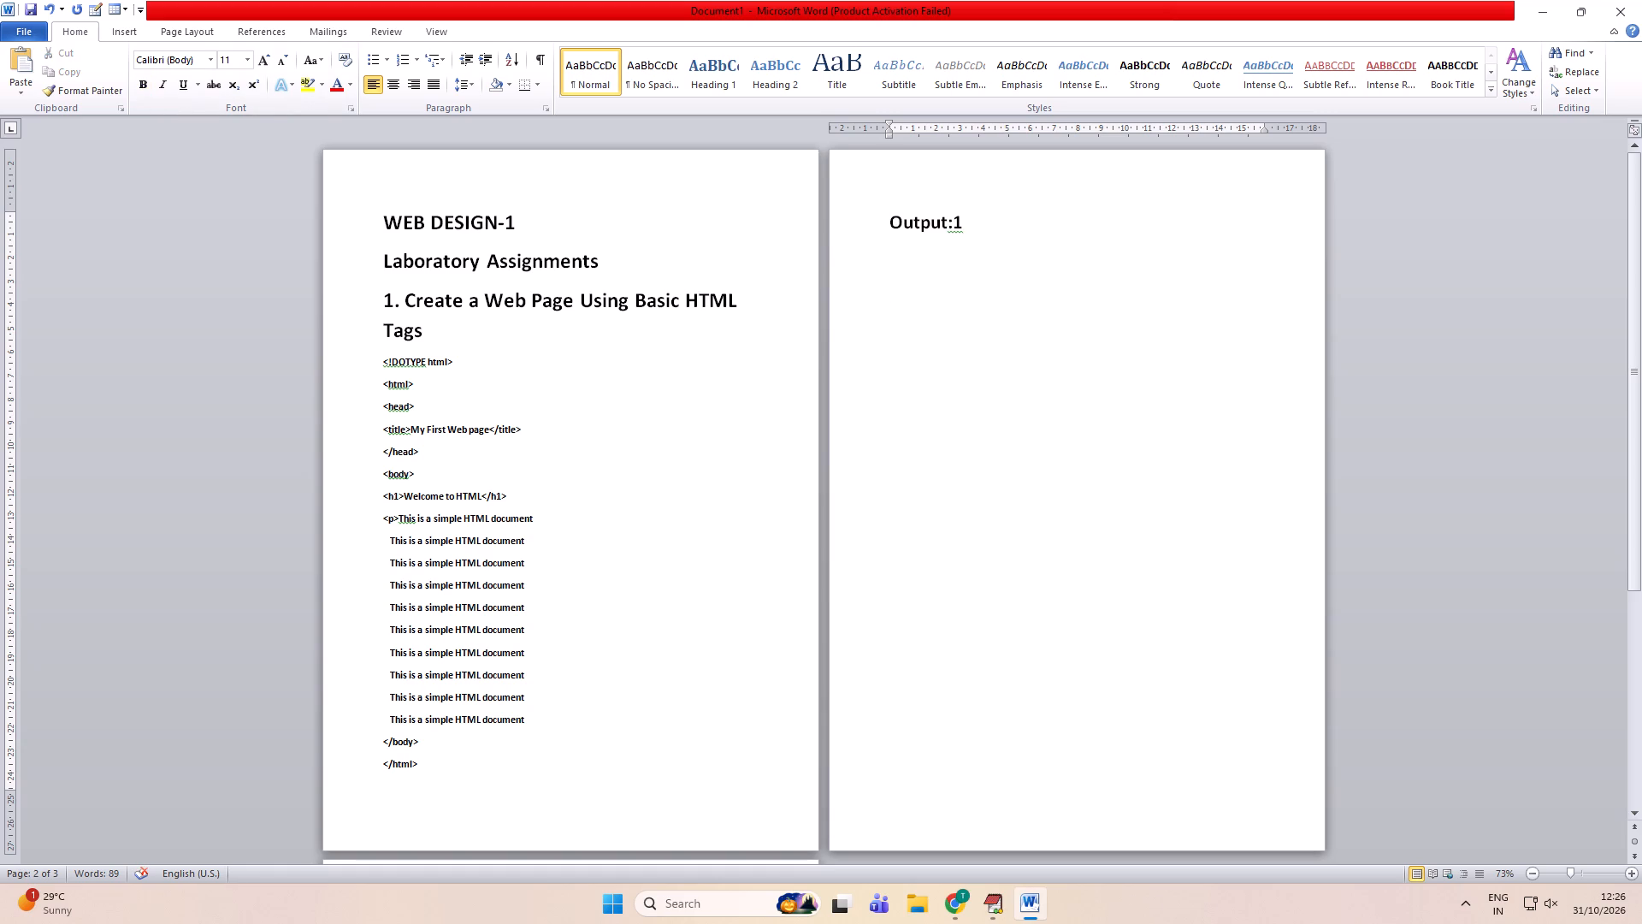
{"action": "left_click", "coordinate": [1041, 375]}
Switch to Chrome showing My First Web page and open Snipping Tool over it.
{"action": "left_click", "coordinate": [970, 902]}
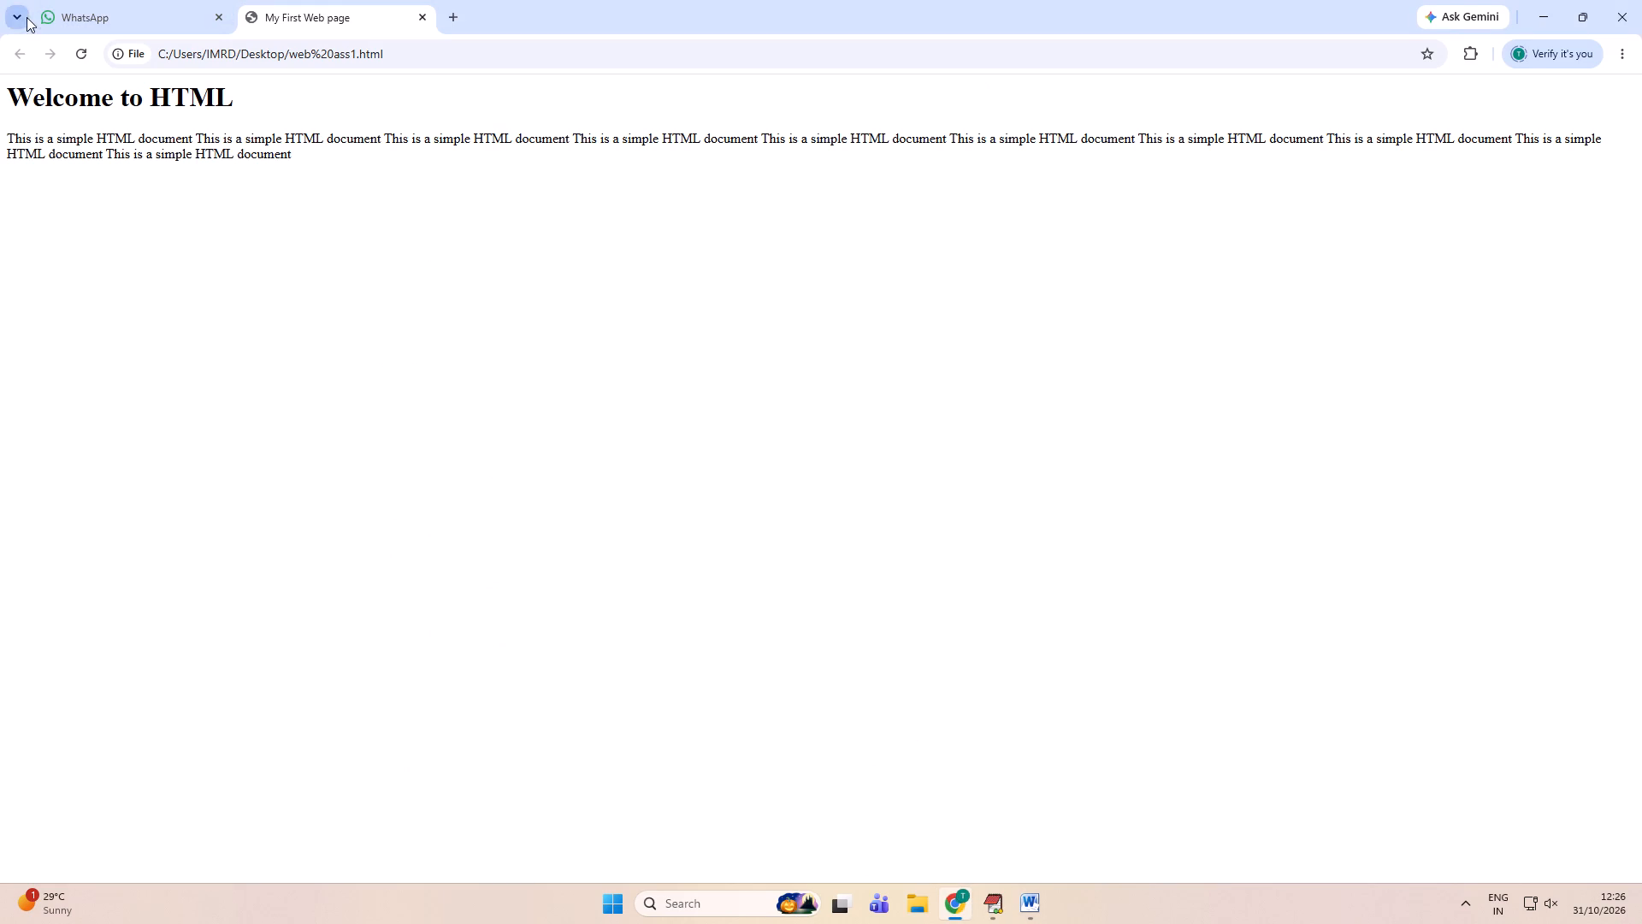
{"action": "left_click", "coordinate": [667, 900]}
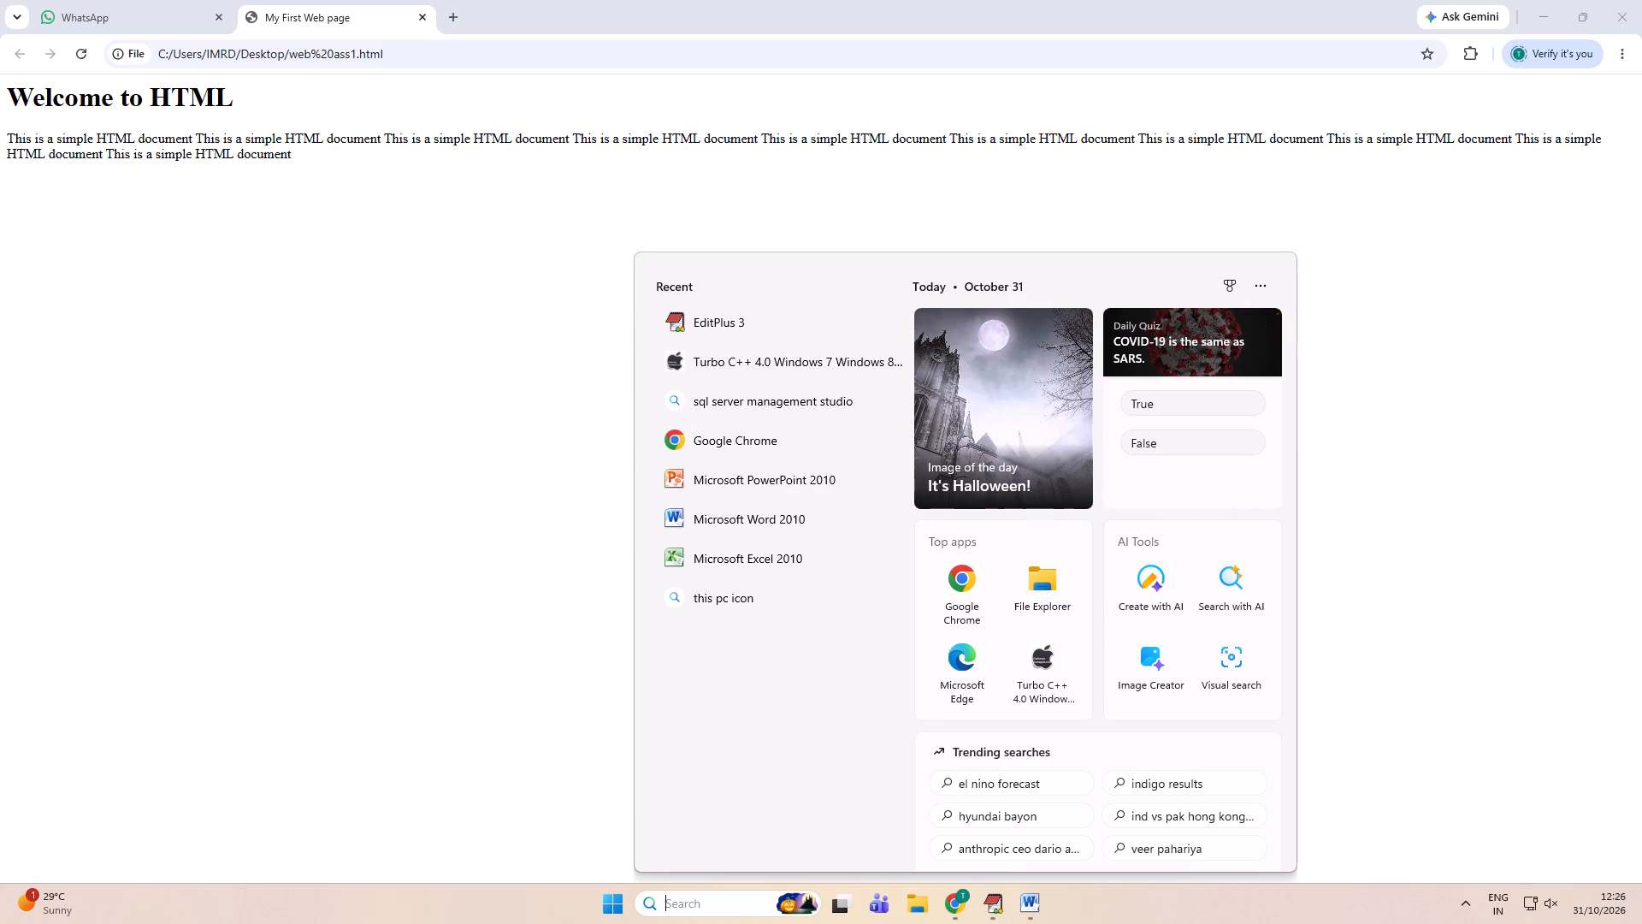
{"action": "key", "text": "s"}
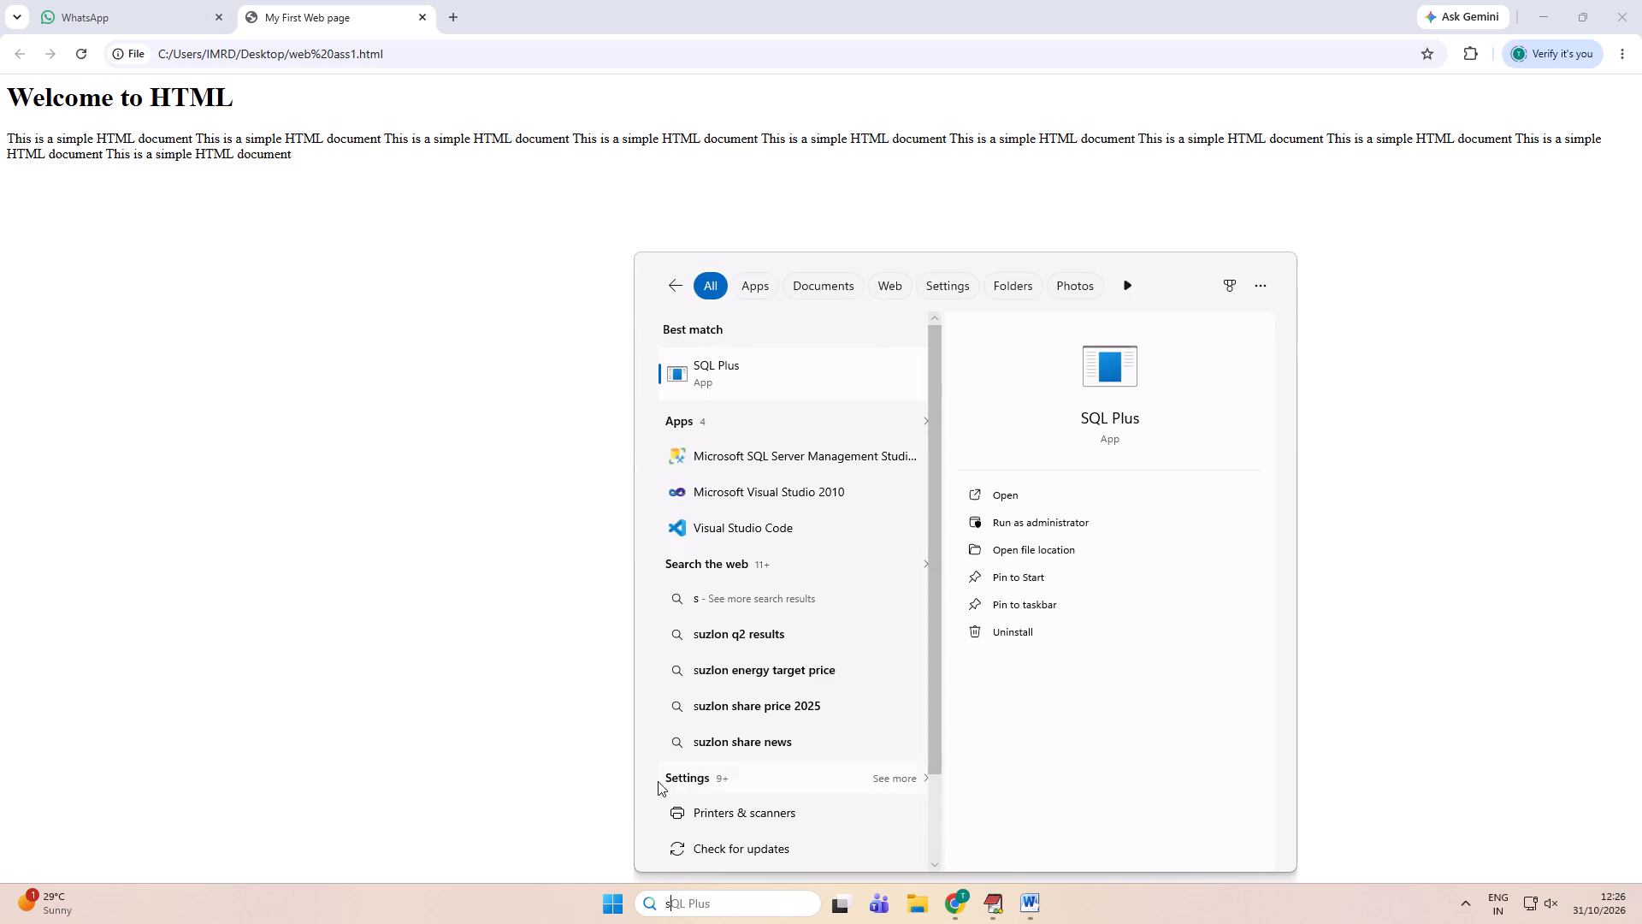
{"action": "key", "text": "n"}
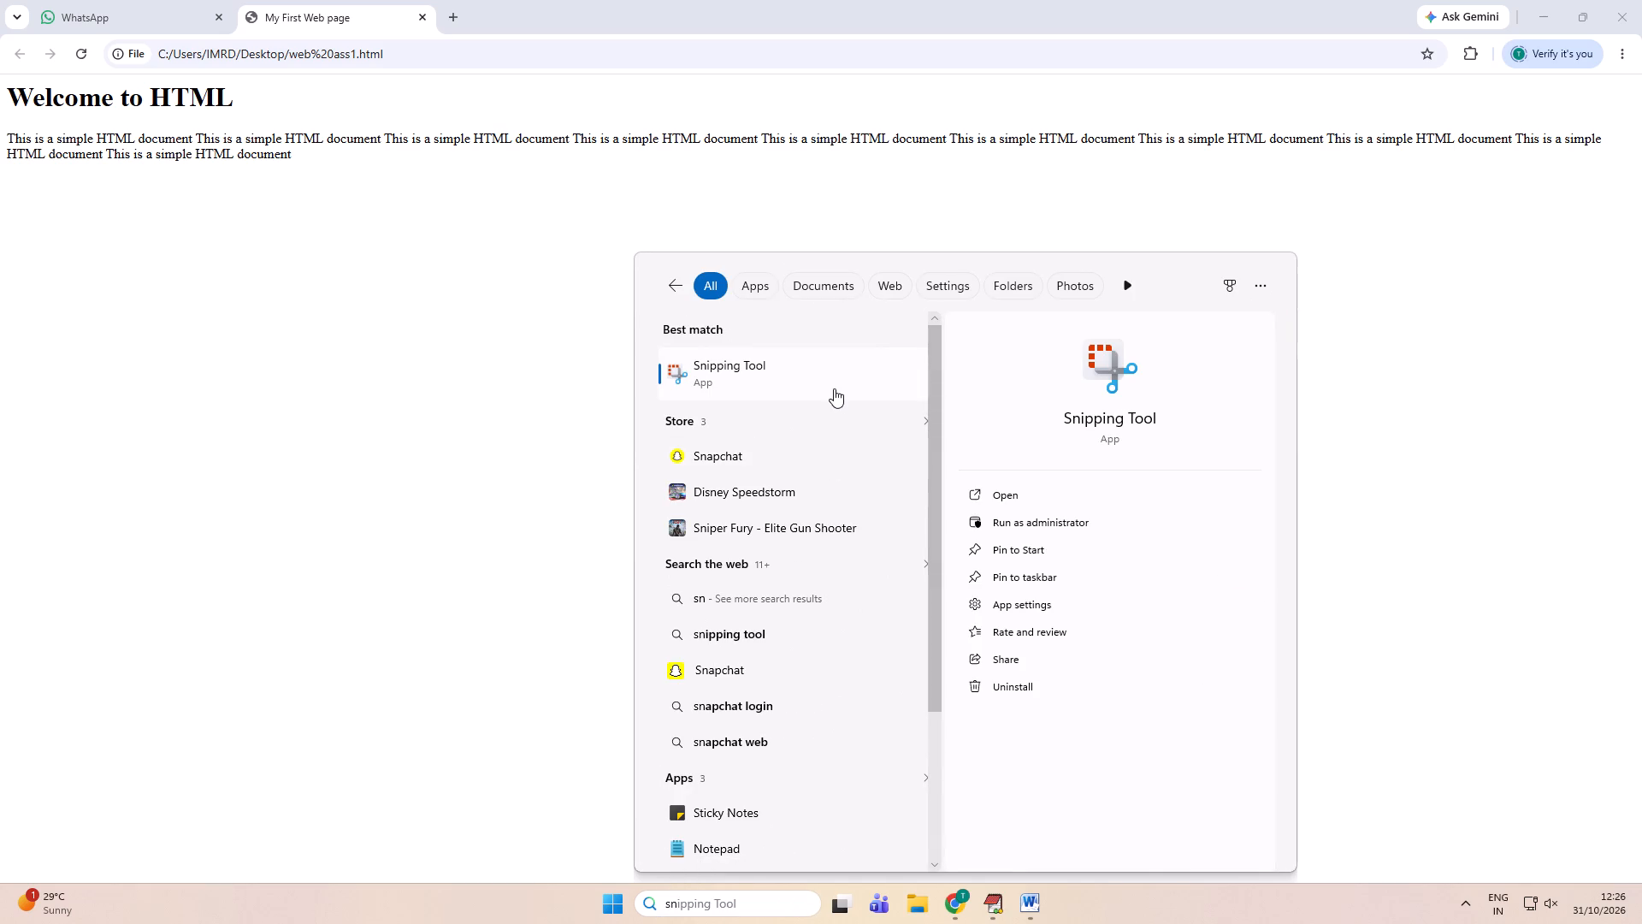
{"action": "left_click", "coordinate": [835, 376]}
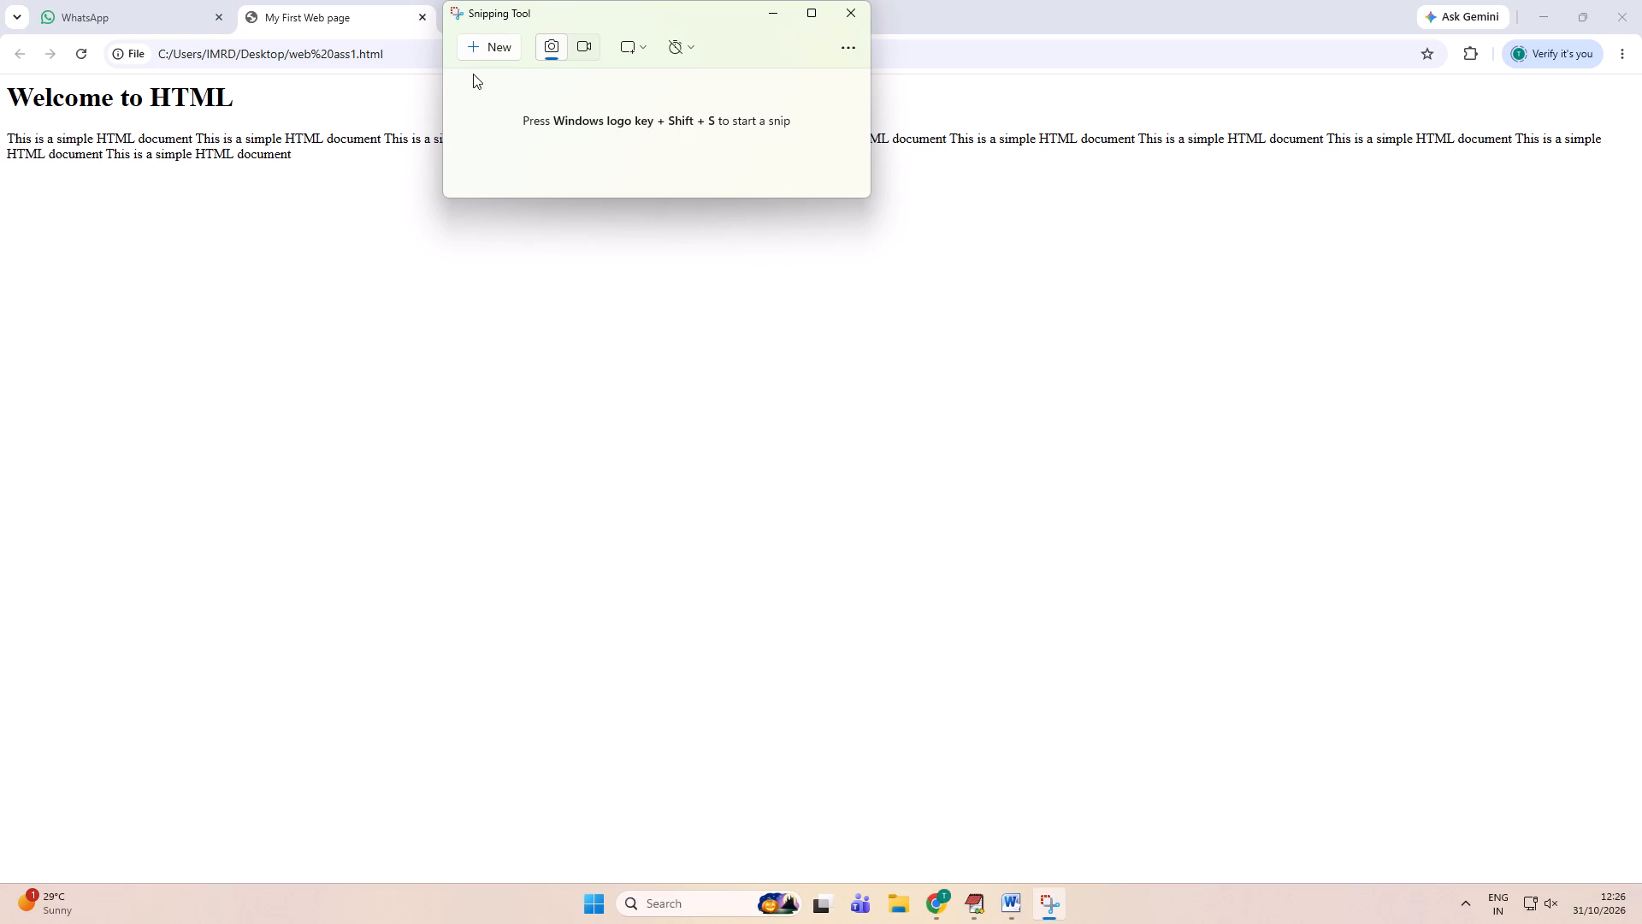
Snip the full-width upper half of the browser window with the rendered web page and copy the capture.
{"action": "left_click", "coordinate": [494, 50]}
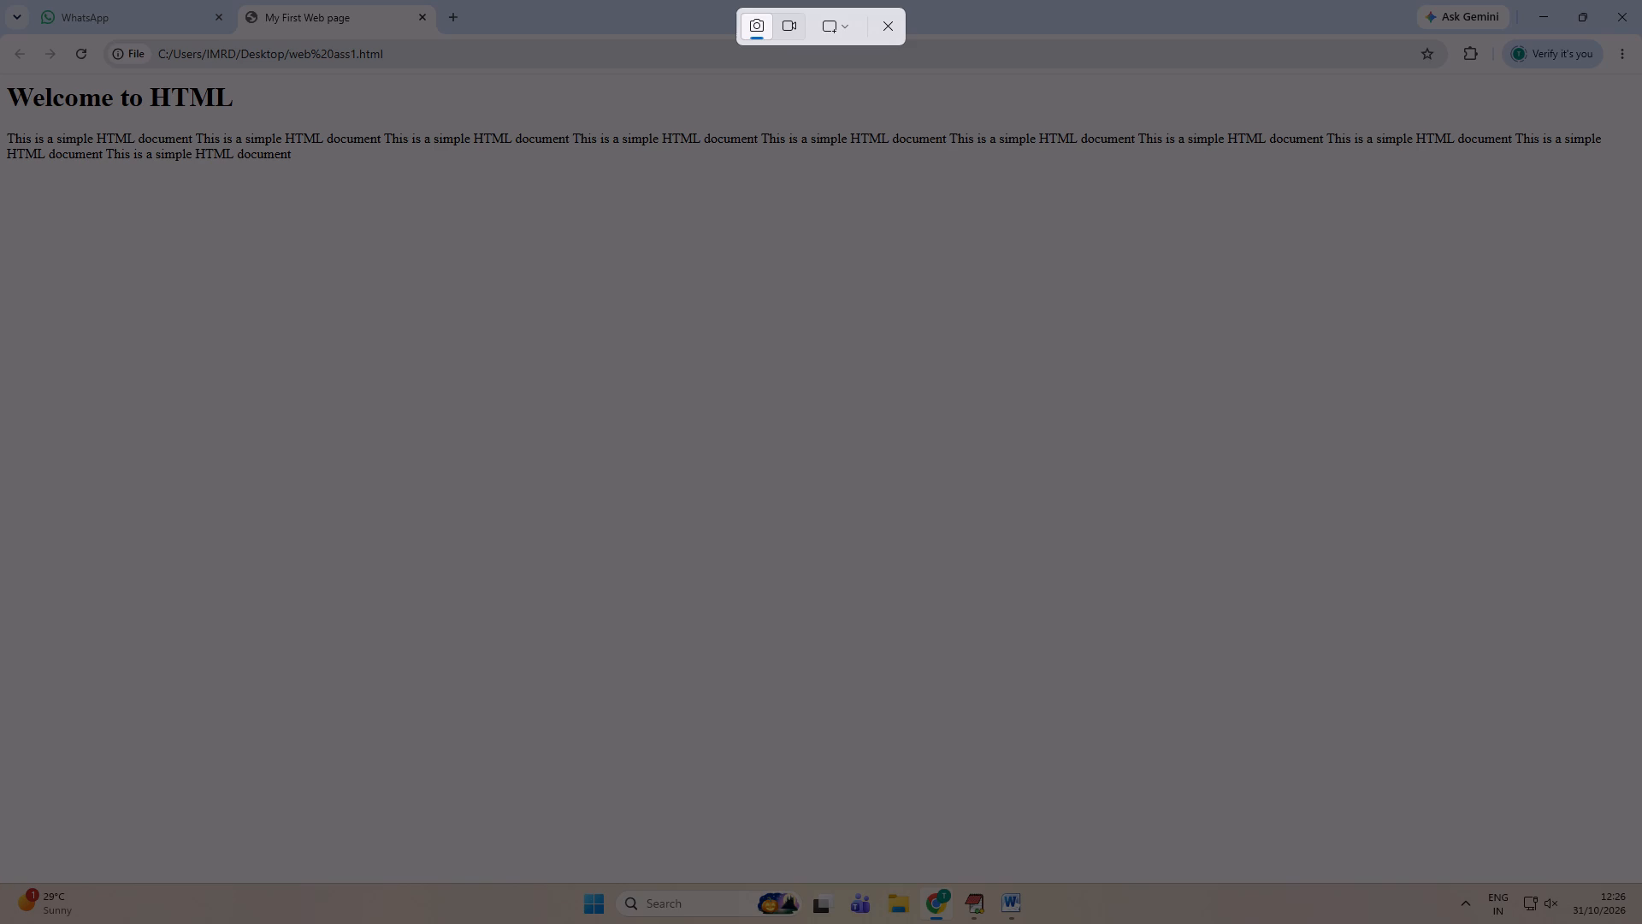
{"action": "left_click", "coordinate": [885, 26]}
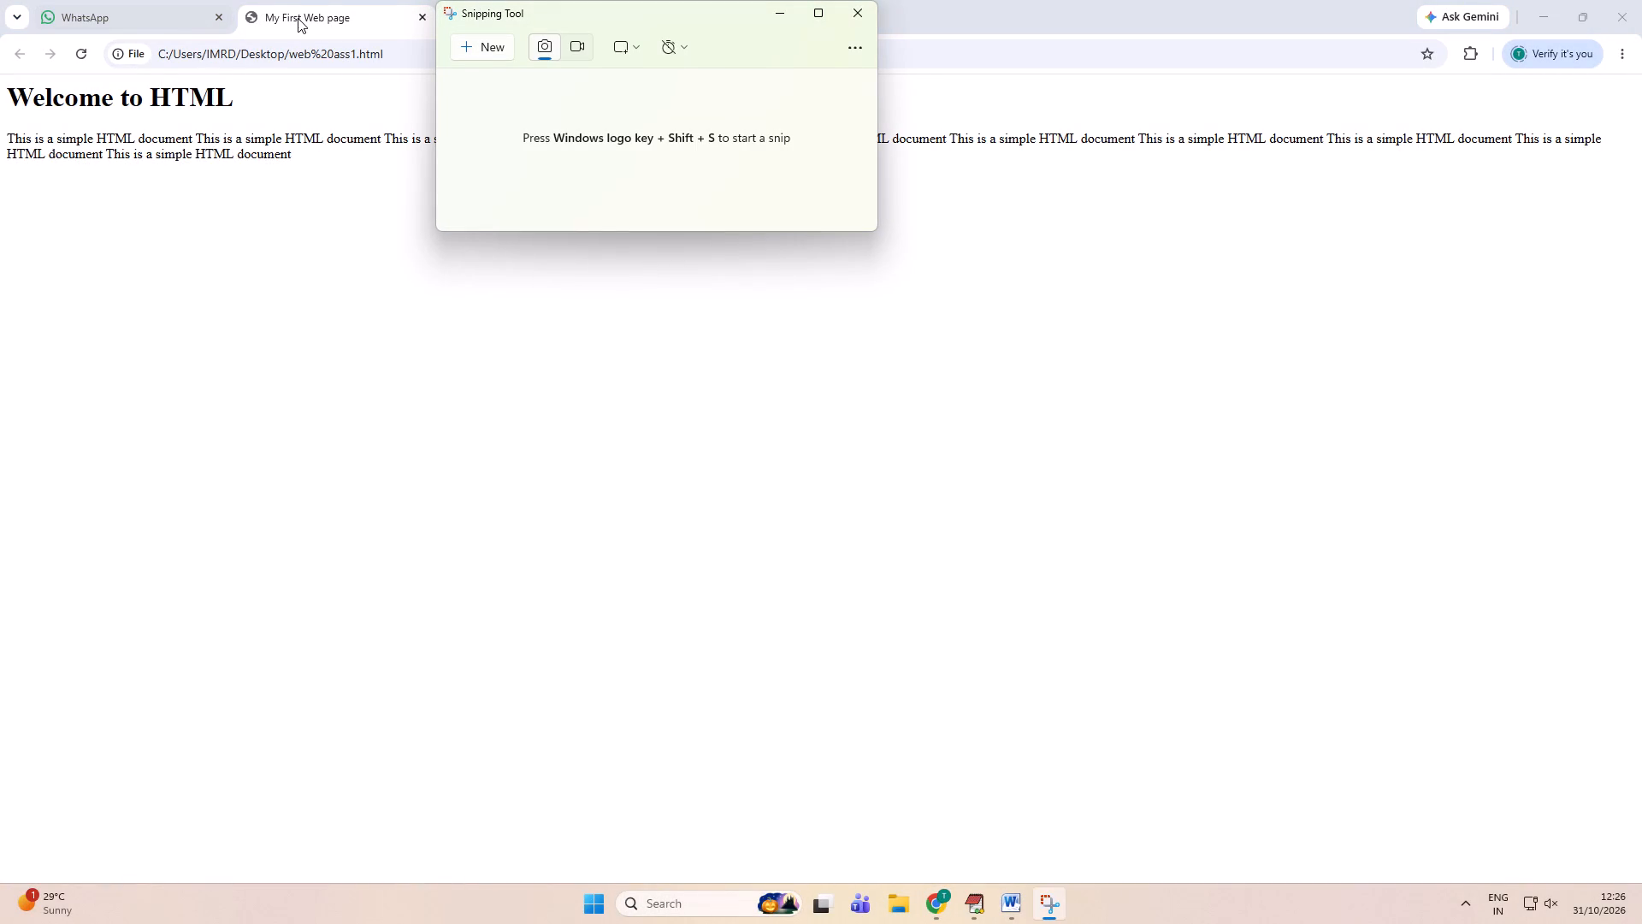
{"action": "left_click", "coordinate": [497, 46]}
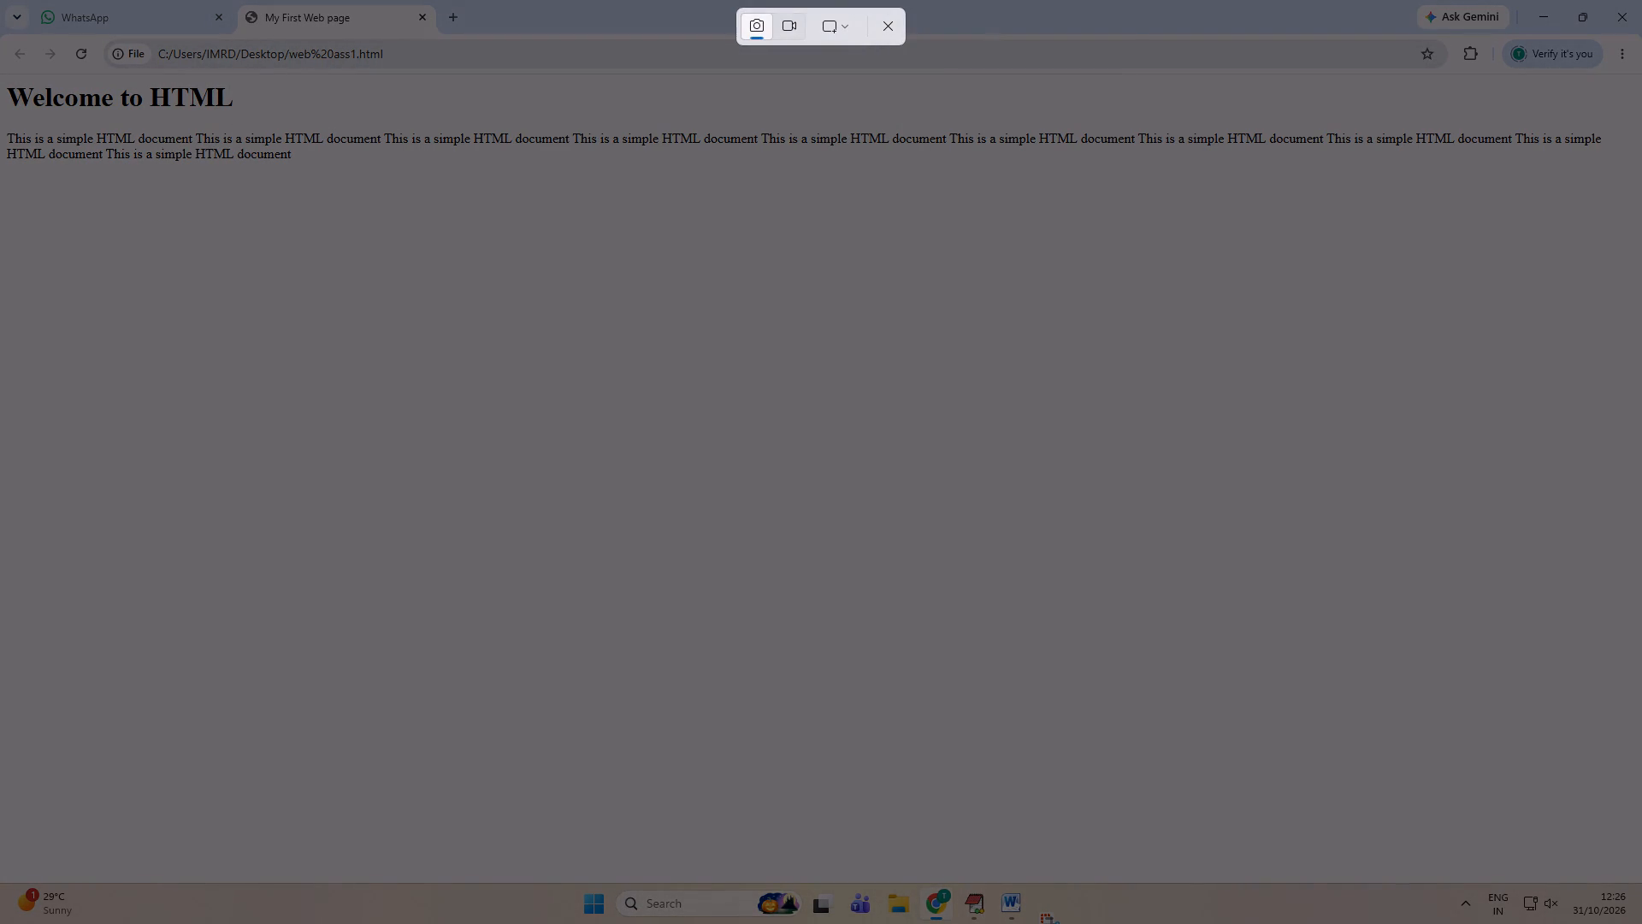
{"action": "left_click_drag", "start_coordinate": [0, 0], "coordinate": [269, 122]}
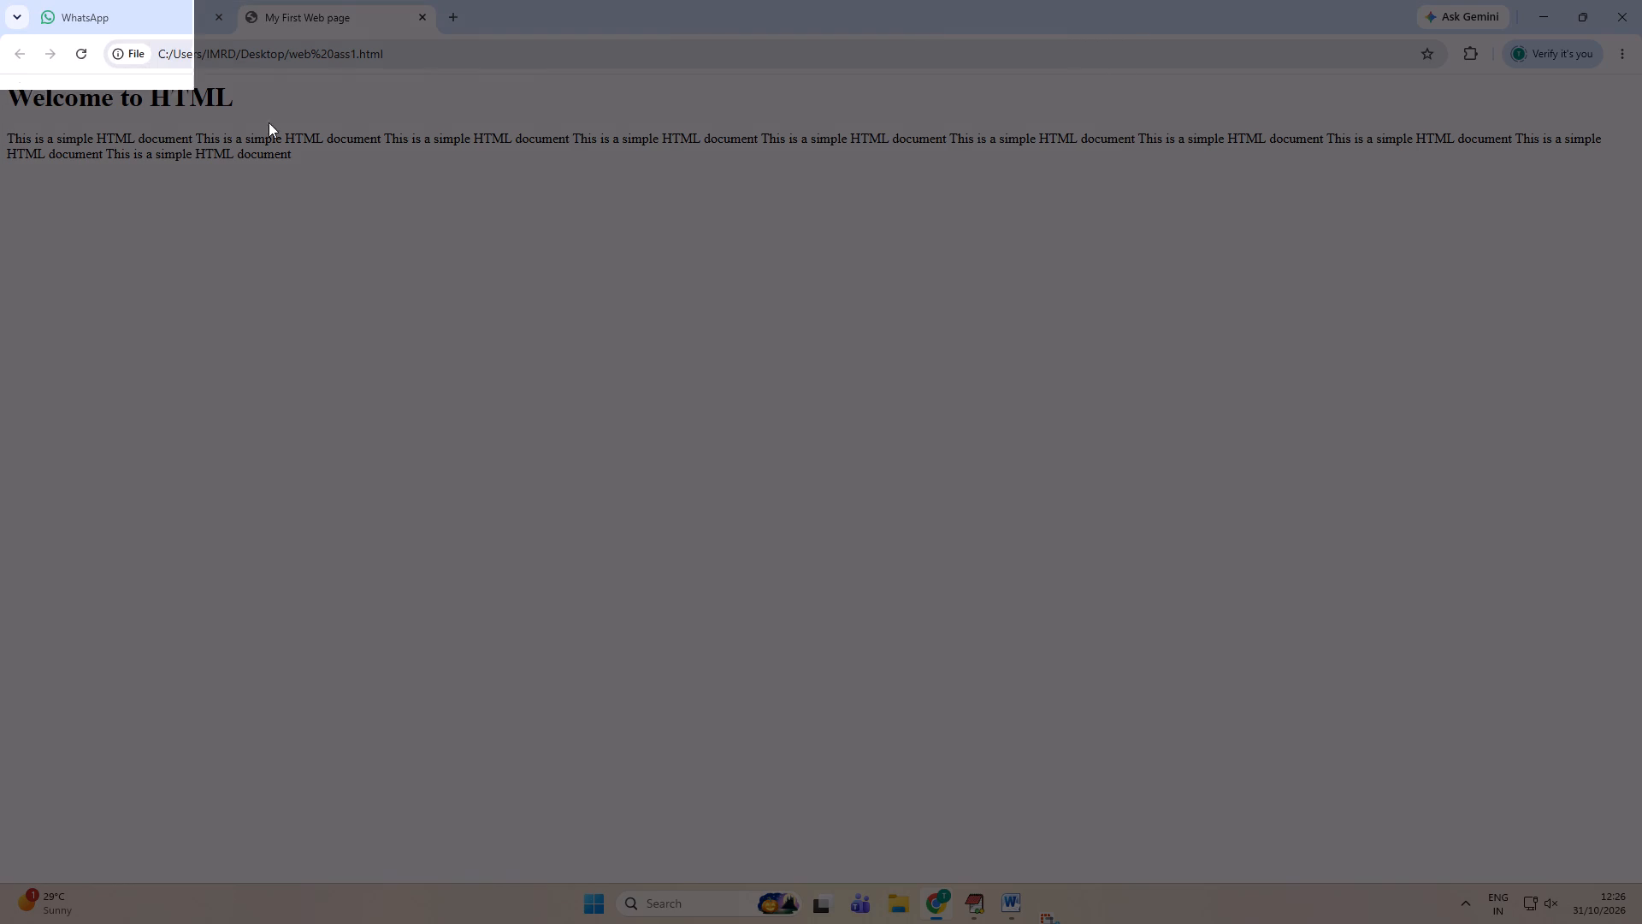
{"action": "left_click_drag", "start_coordinate": [269, 122], "coordinate": [1641, 400]}
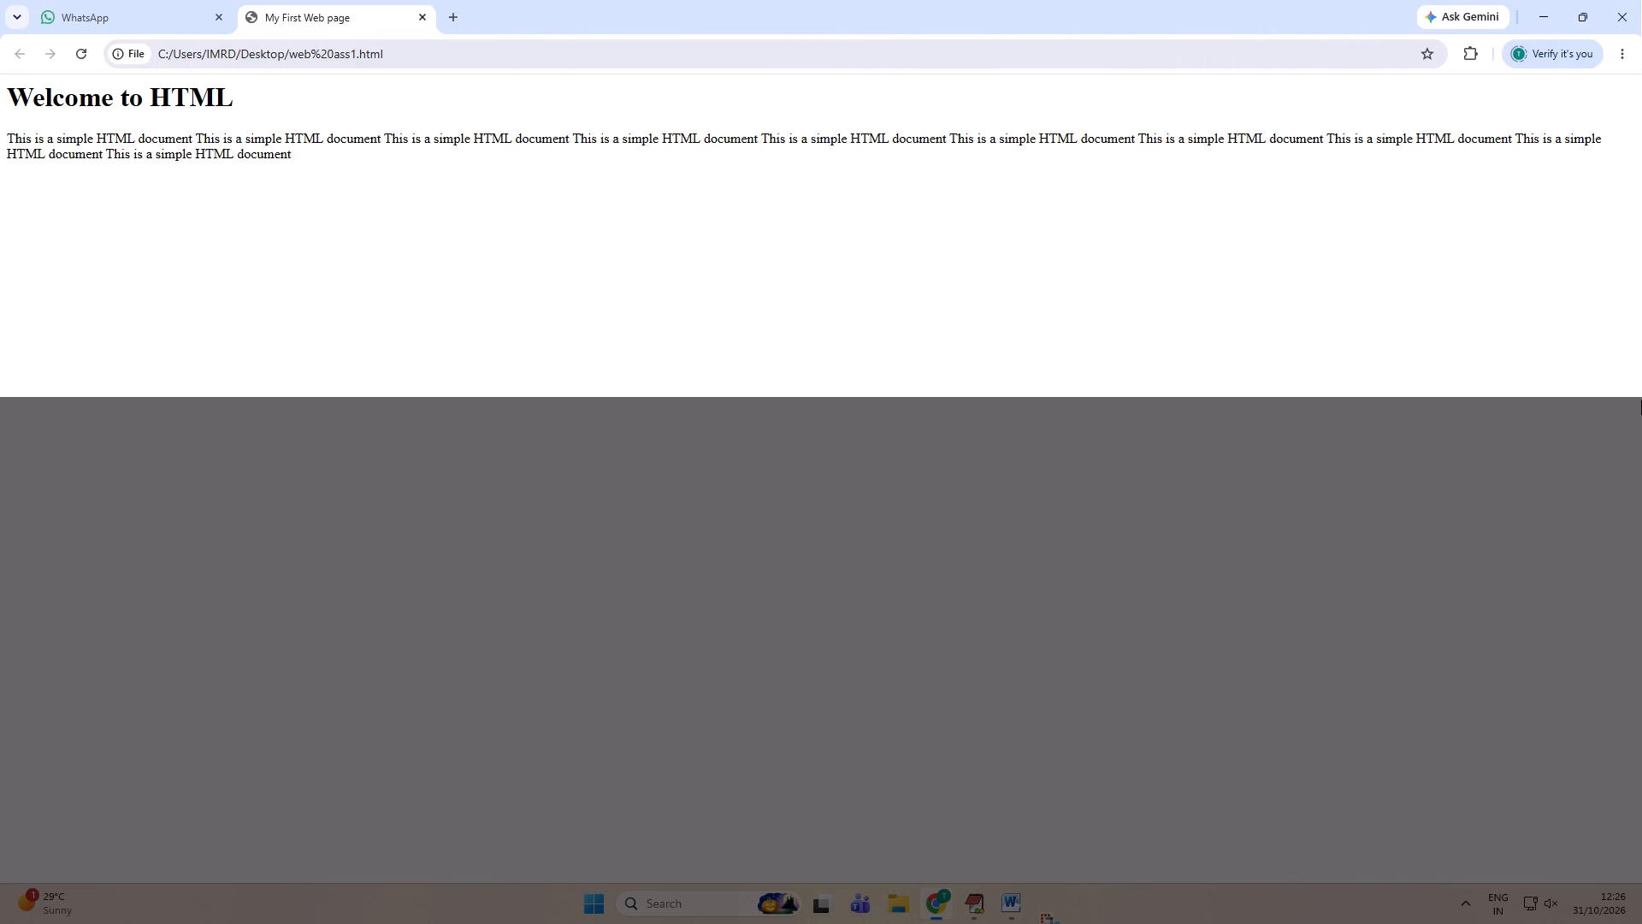
{"action": "left_click_drag", "start_coordinate": [1641, 400], "coordinate": [1641, 442]}
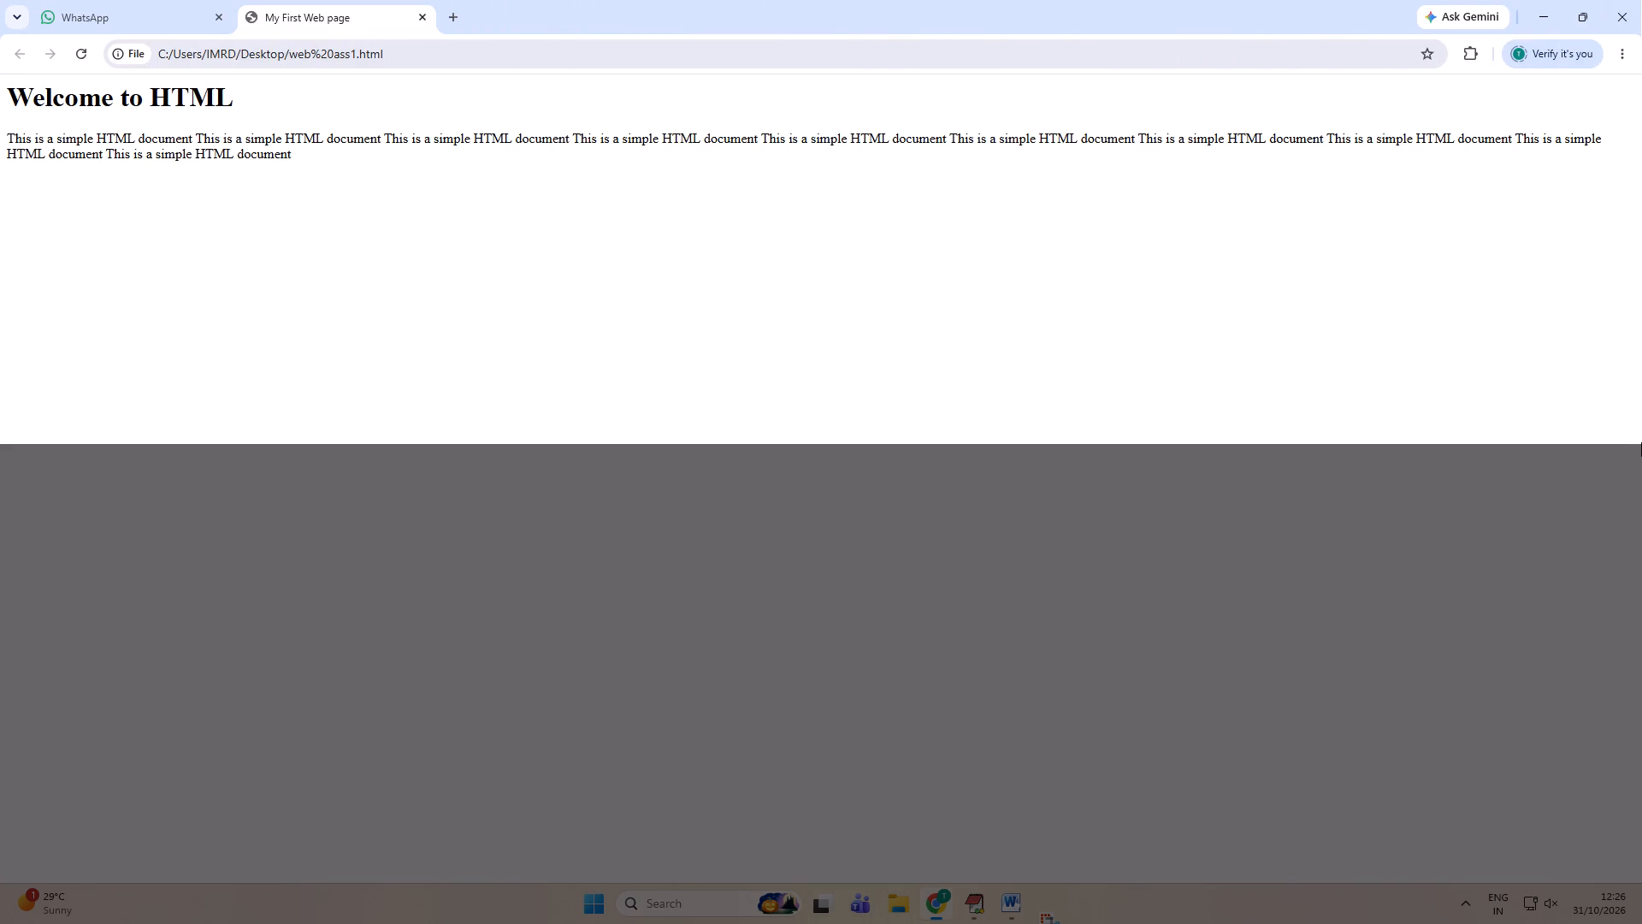
{"action": "left_click_drag", "start_coordinate": [1641, 442], "coordinate": [1611, 453]}
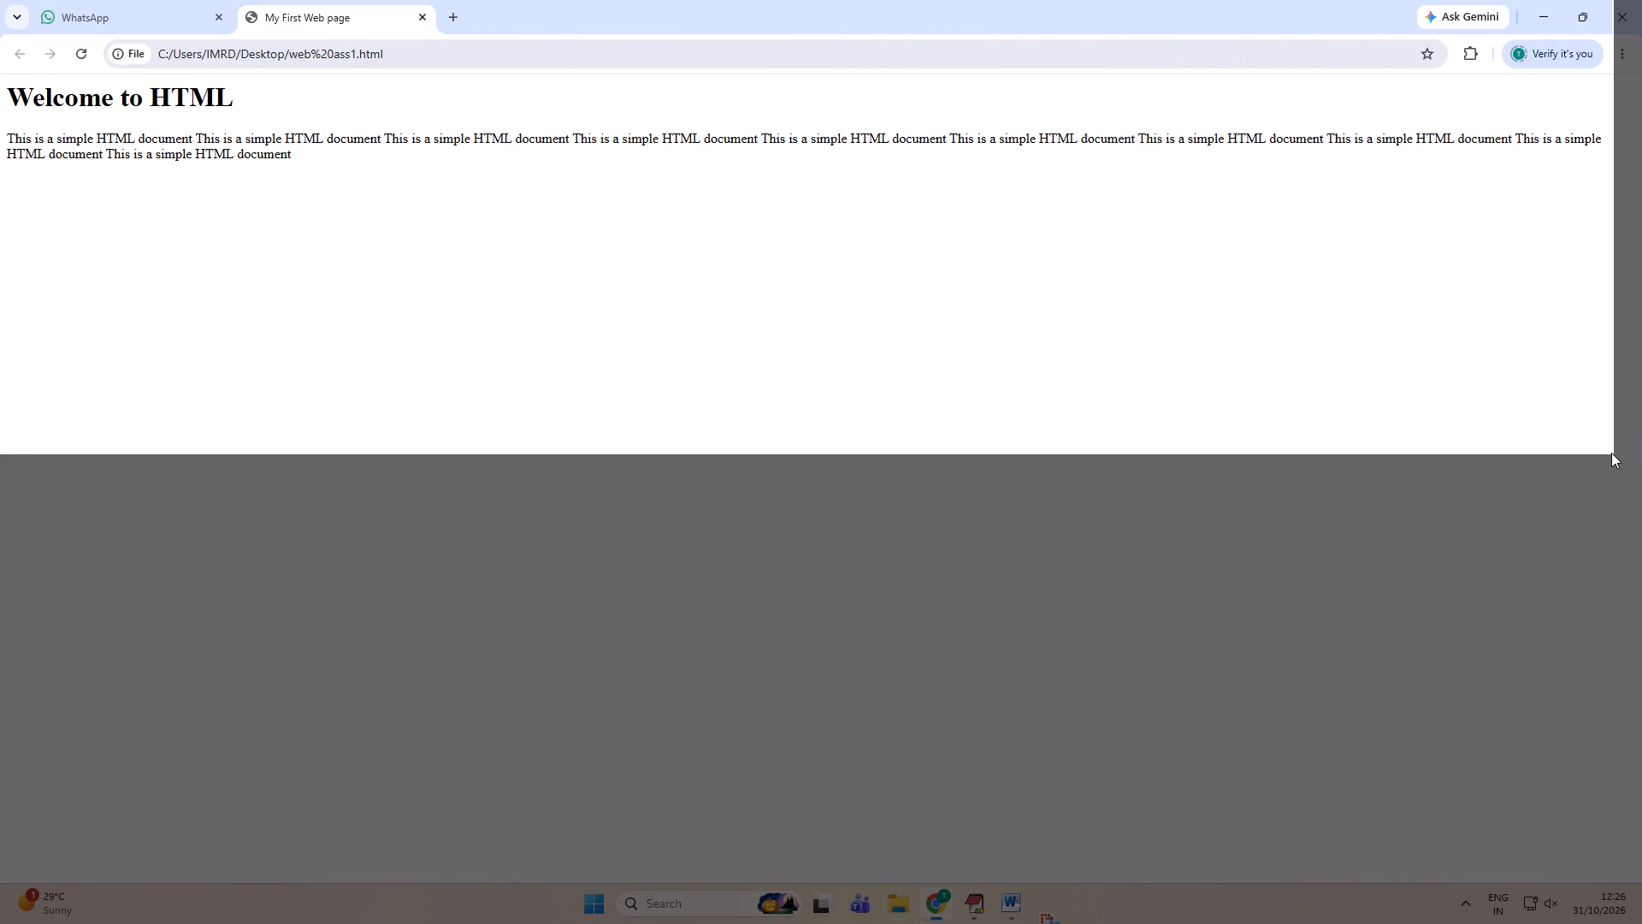
{"action": "left_click_drag", "start_coordinate": [1611, 453], "coordinate": [1641, 437]}
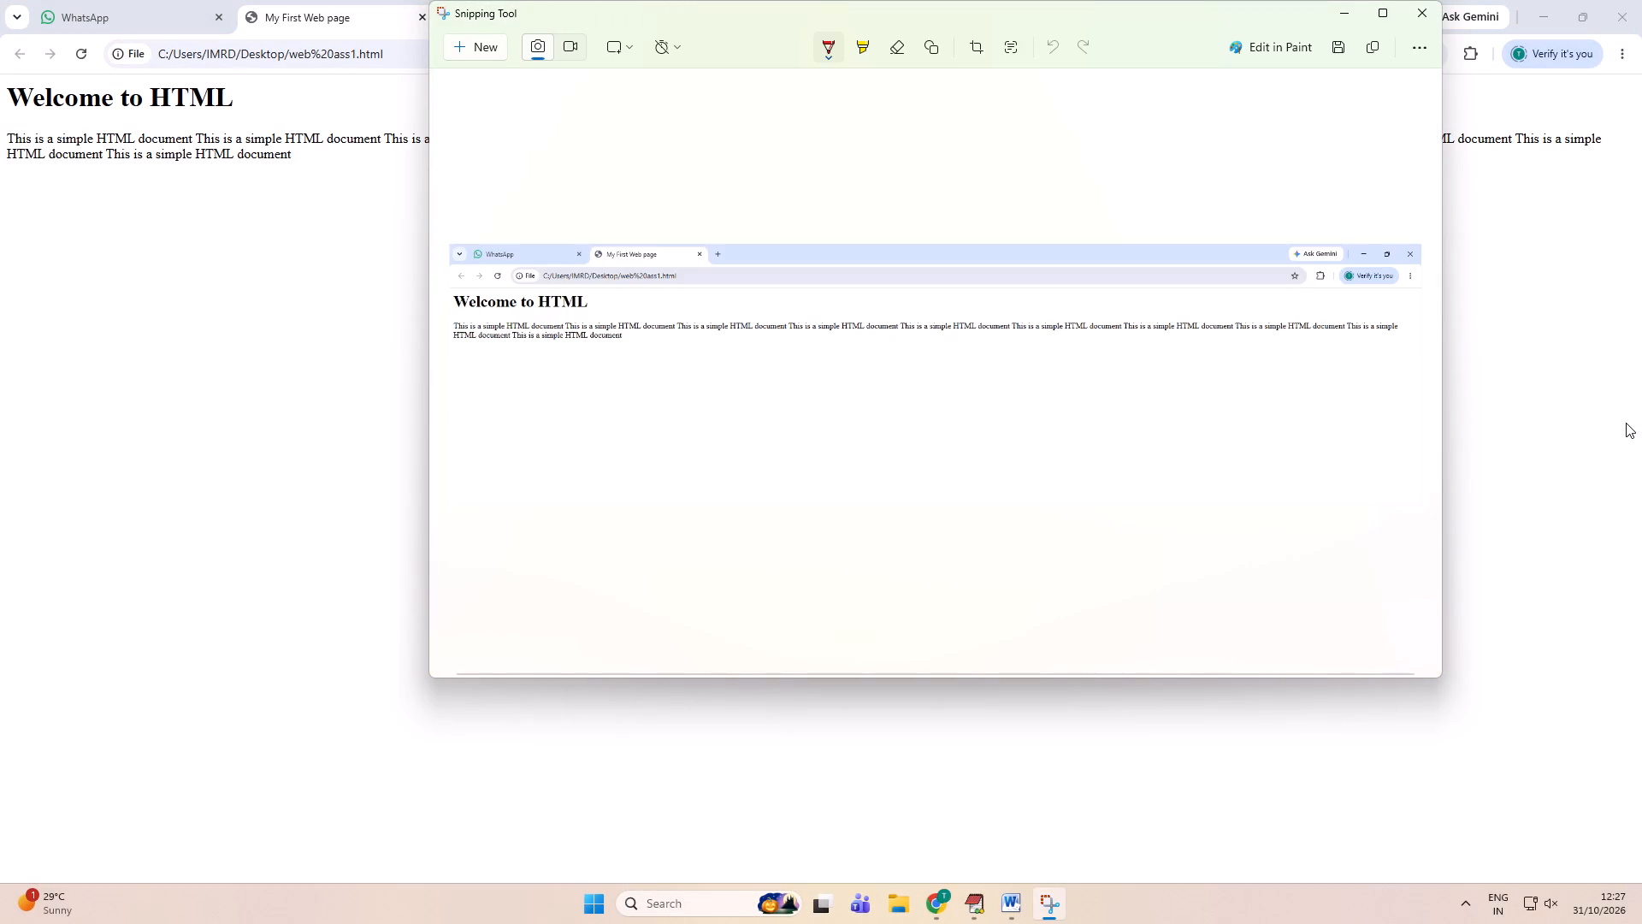
{"action": "key", "text": "ctrl+c"}
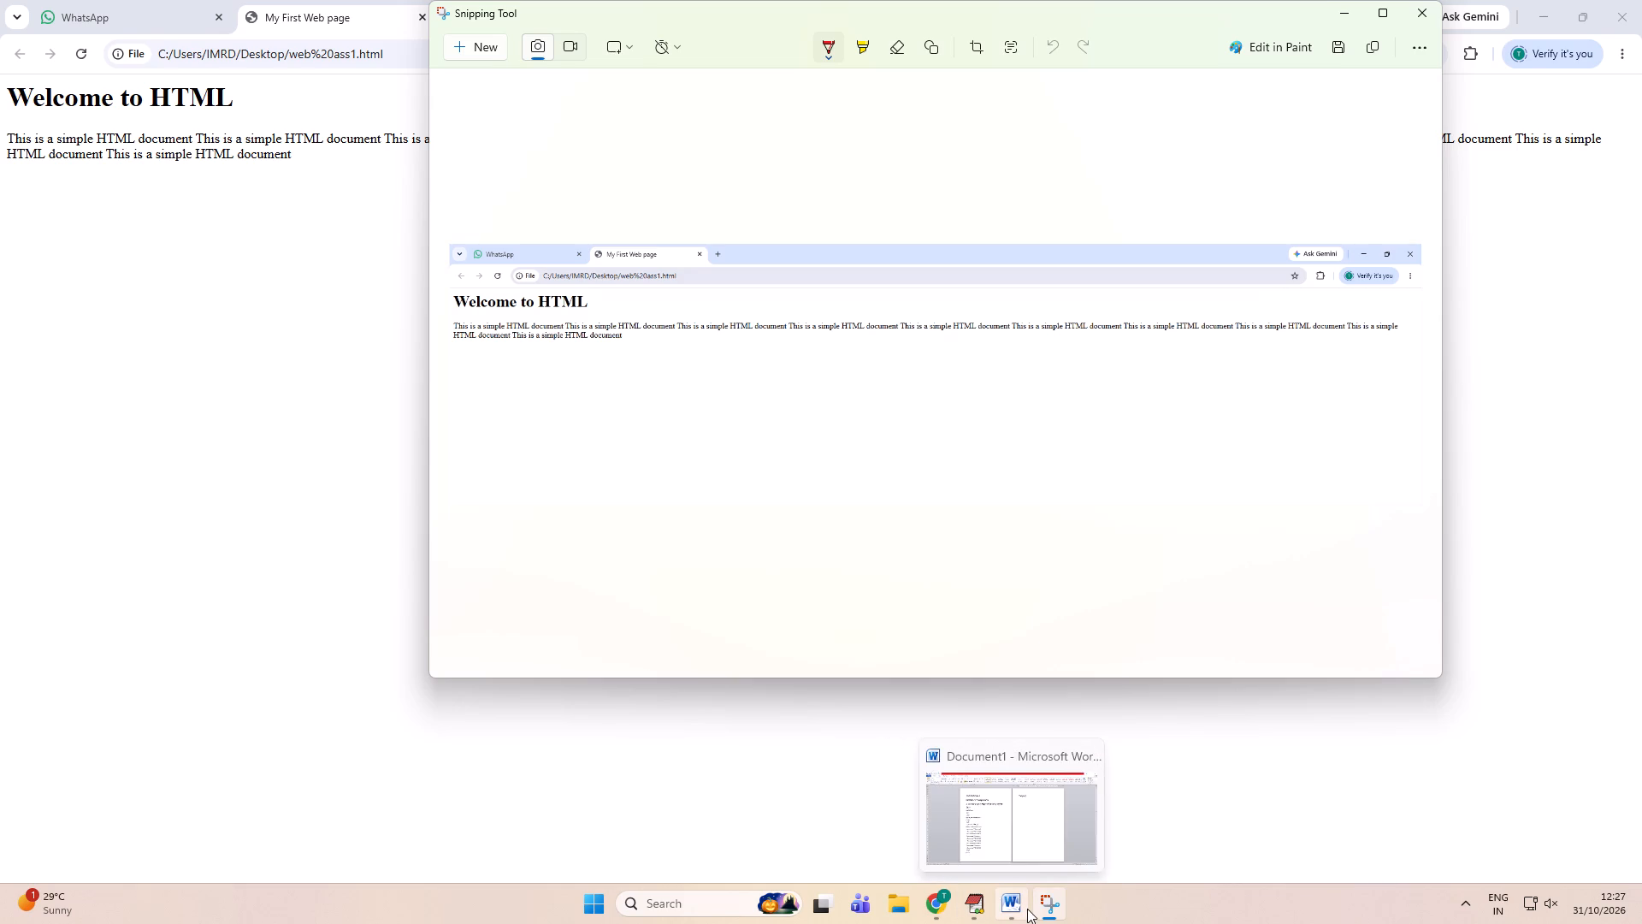
Switch to Word and paste the web page screenshot on page two, a few lines below the Output:1 heading.
{"action": "left_click", "coordinate": [1007, 895]}
{"action": "left_click", "coordinate": [1147, 512]}
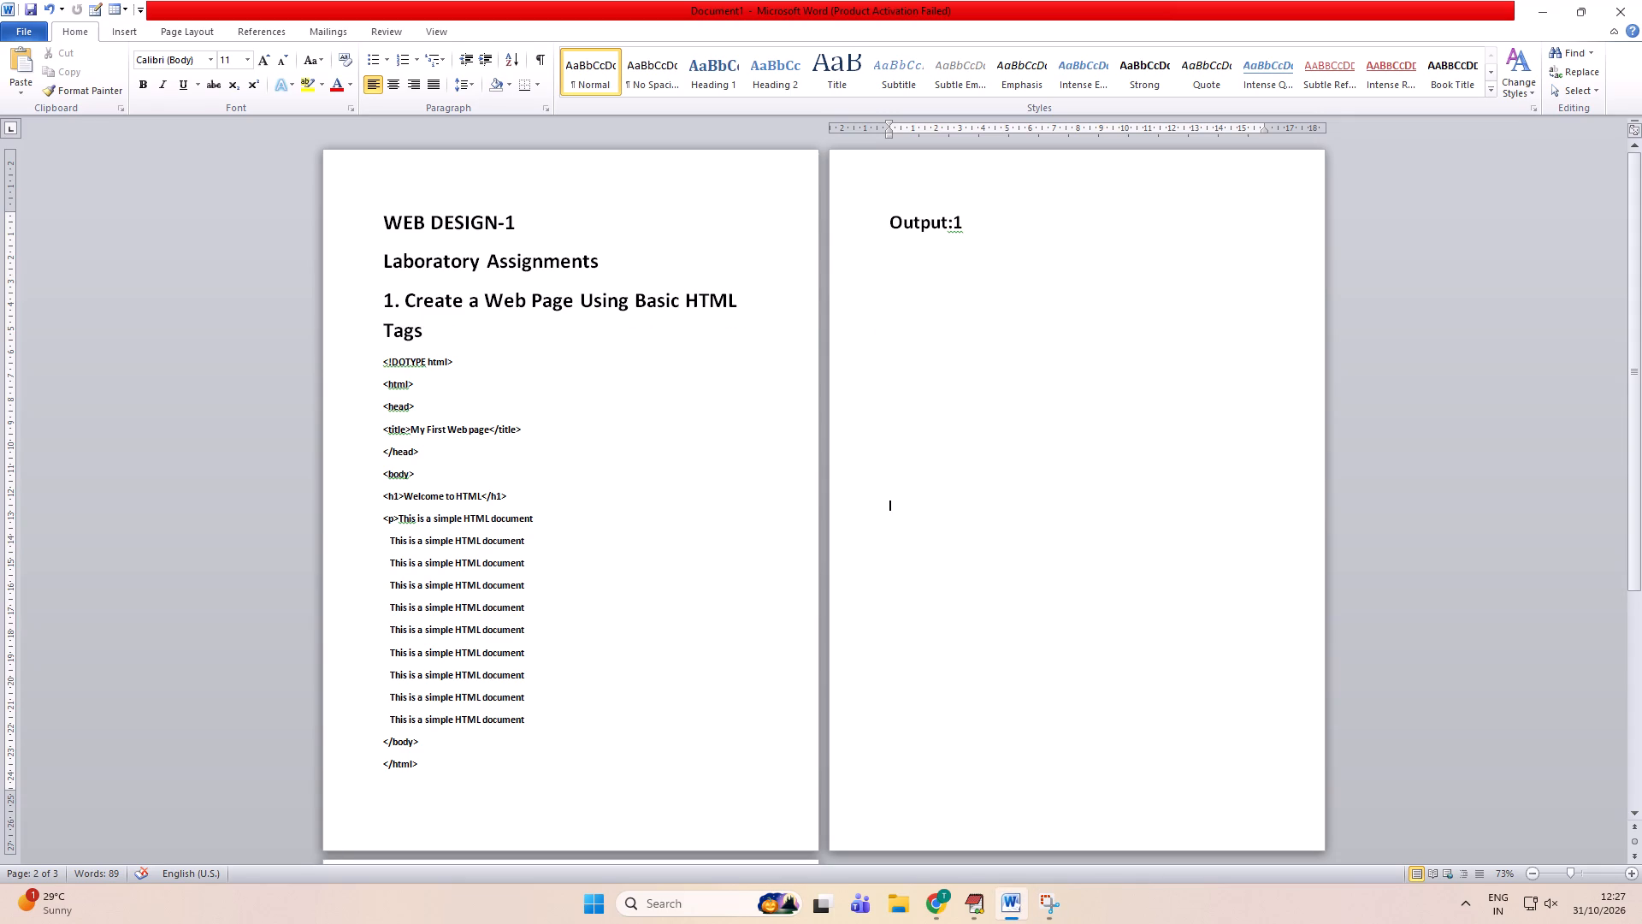
{"action": "left_click", "coordinate": [1126, 347]}
{"action": "key", "text": "ctrl+v"}
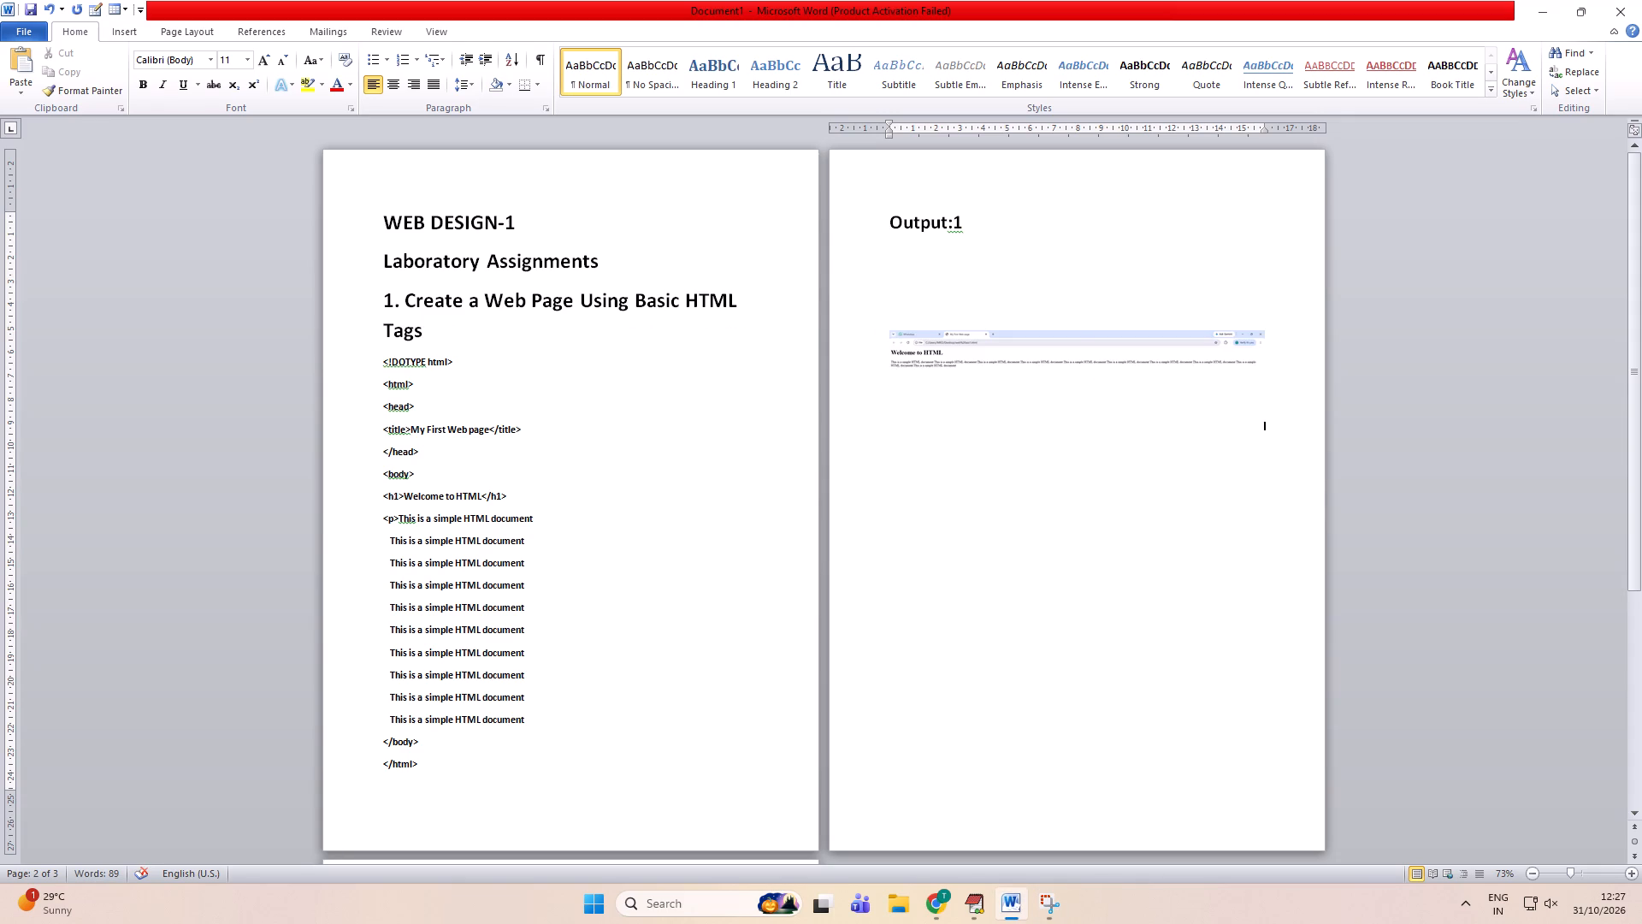
Stretch the pasted screenshot downward to nearly three times its height, keeping its width.
{"action": "left_click", "coordinate": [932, 344]}
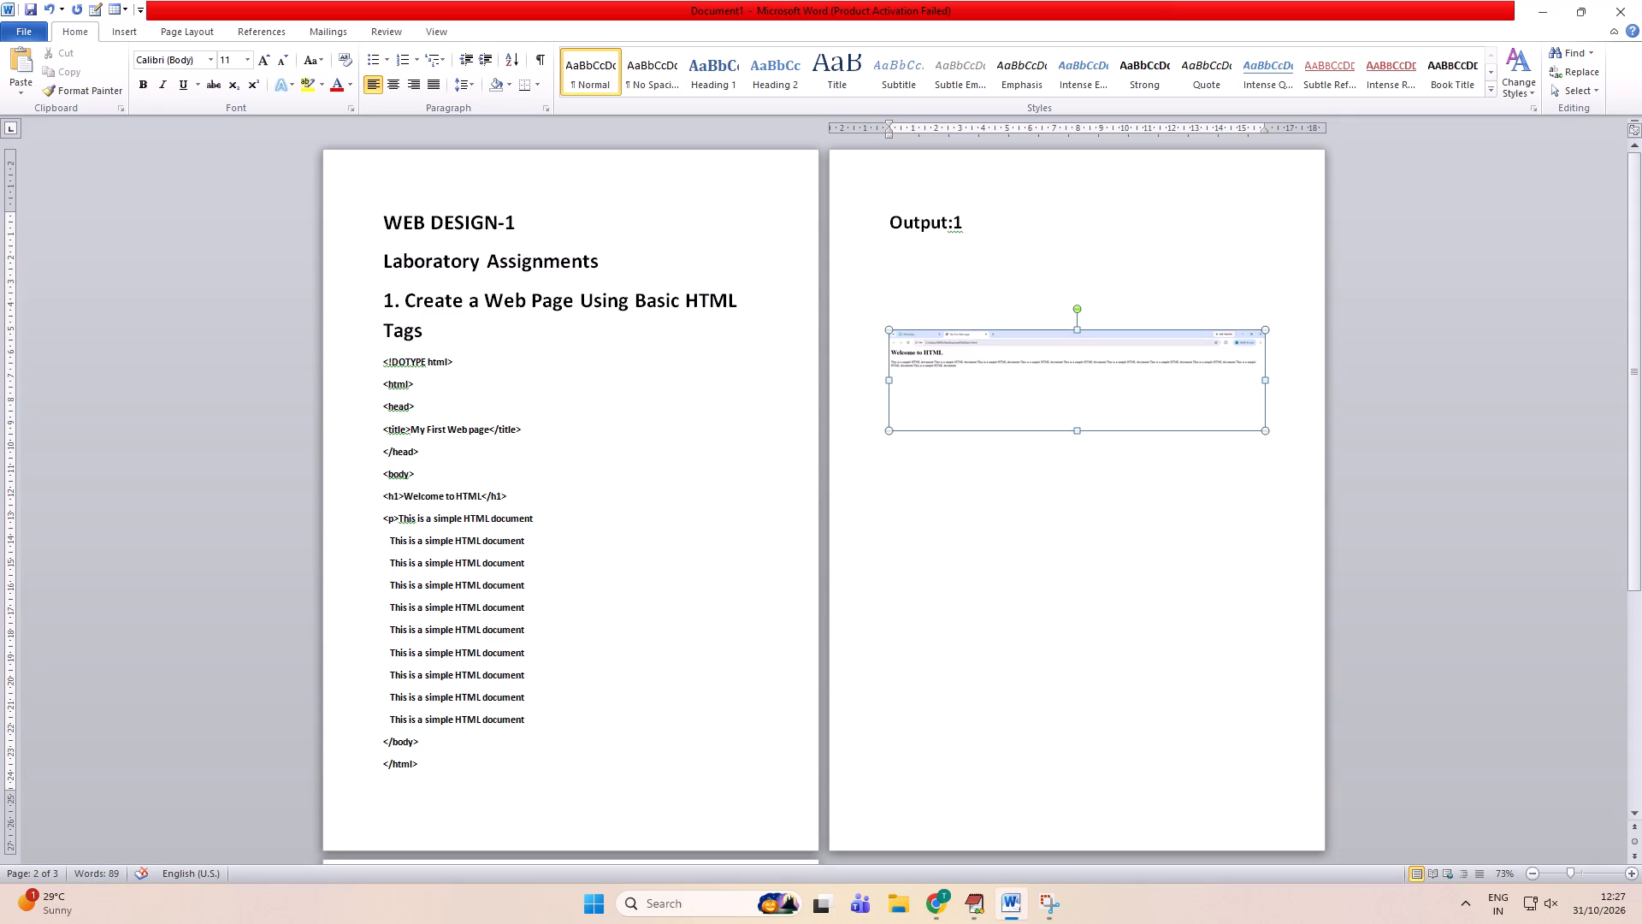
{"action": "left_click_drag", "start_coordinate": [1076, 429], "coordinate": [1072, 609]}
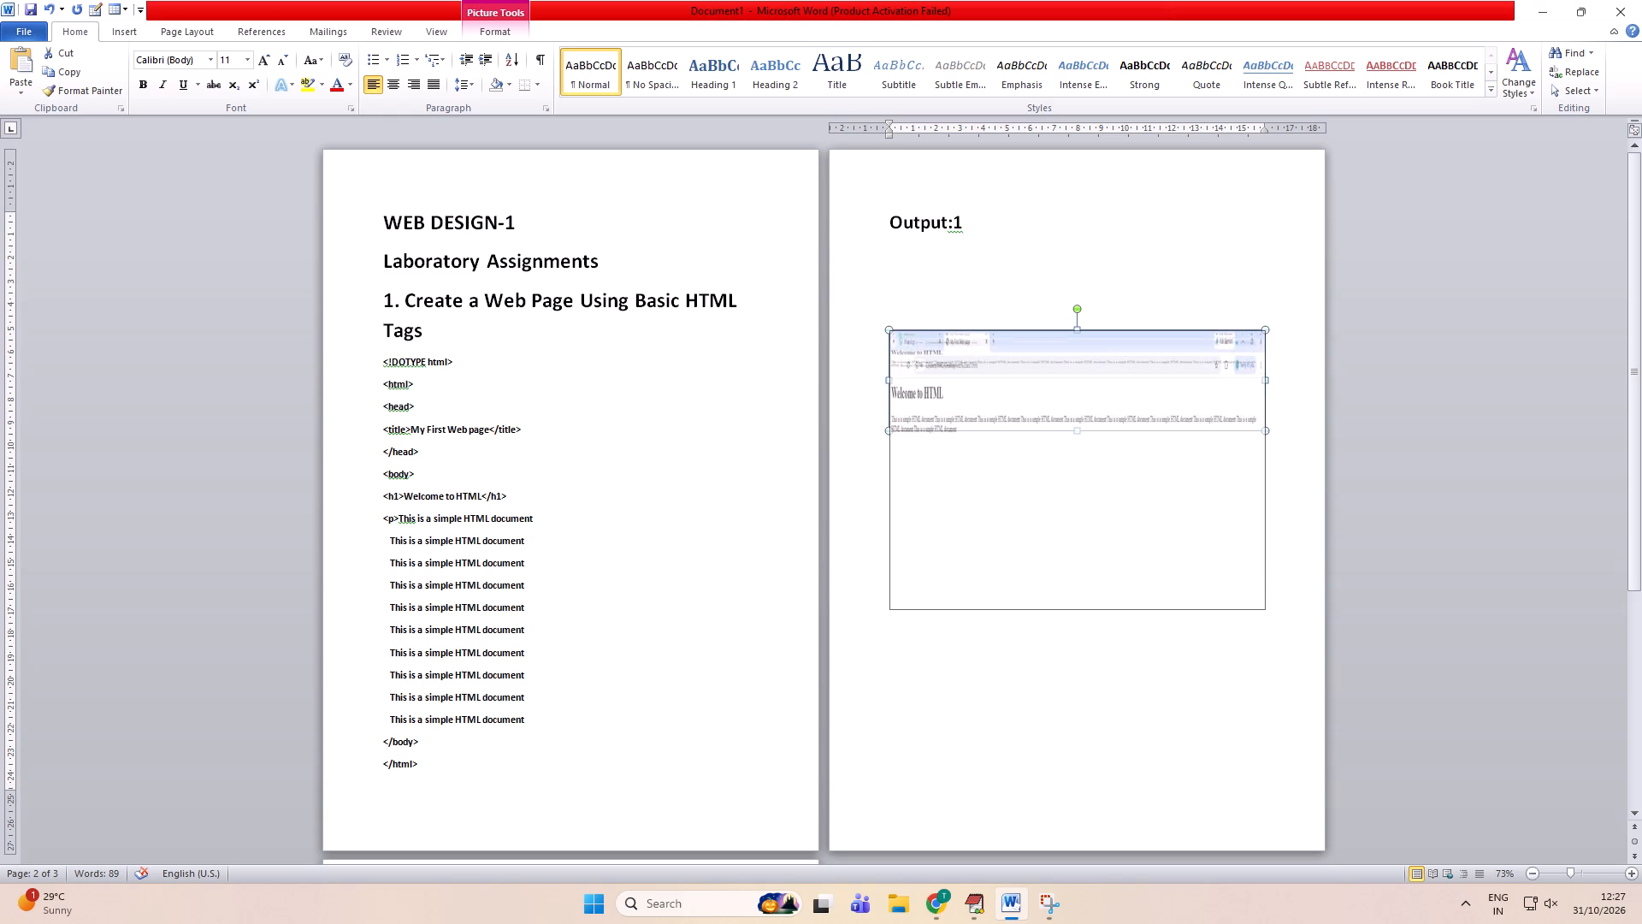
{"action": "left_click_drag", "start_coordinate": [1072, 609], "coordinate": [1072, 611]}
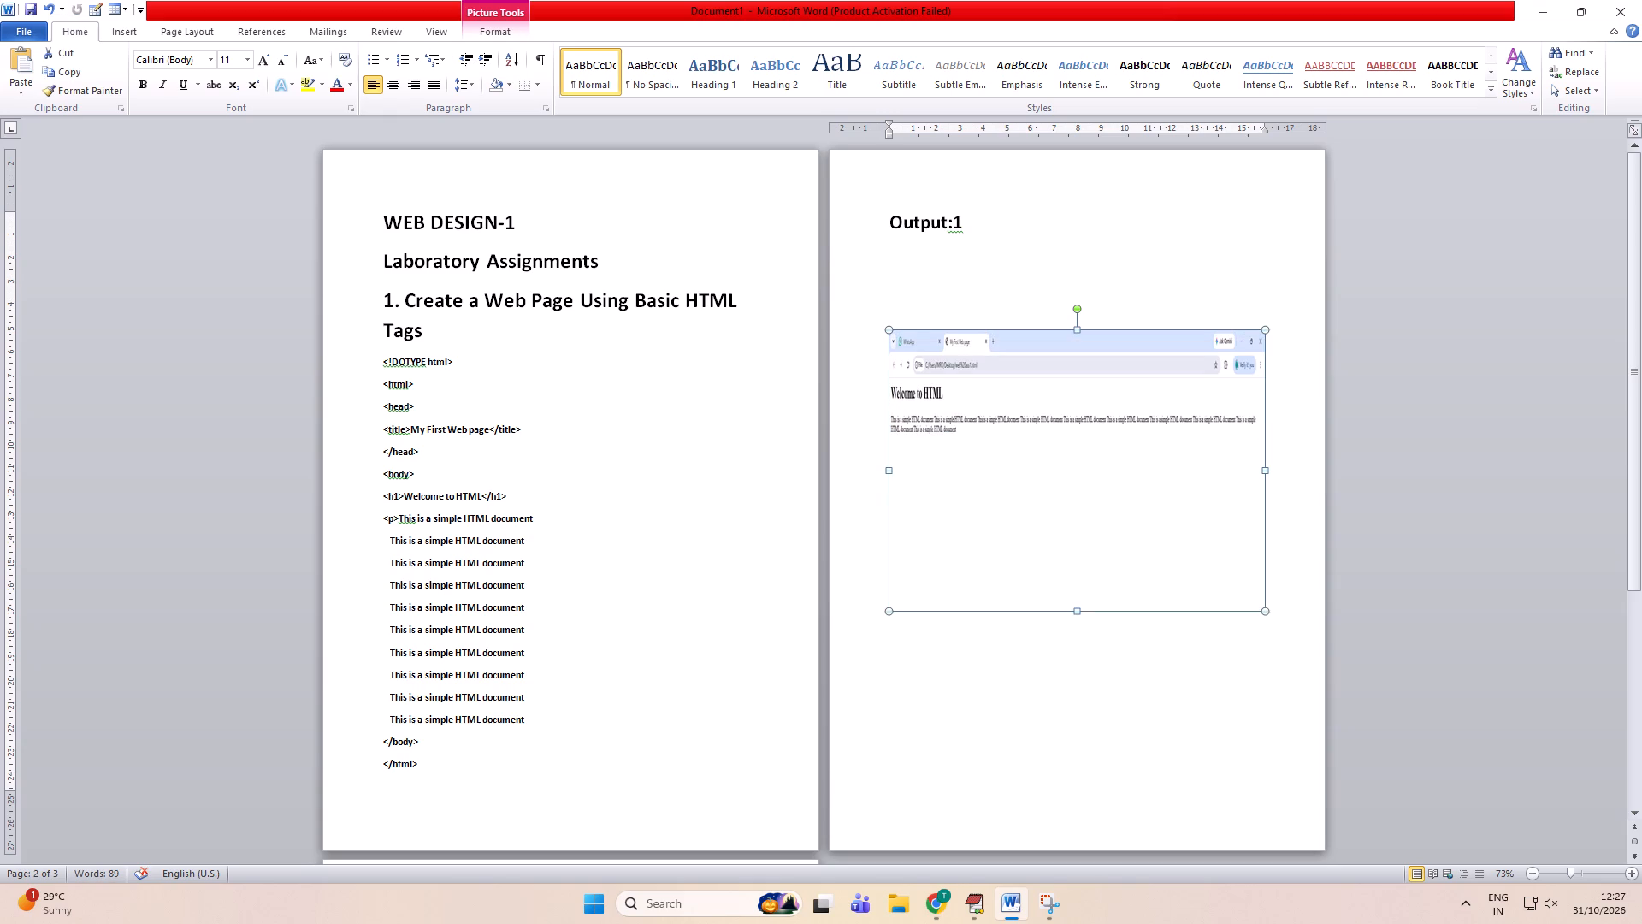
Widen the screenshot by extending its left edge outward until it is wider than the text area.
{"action": "left_click_drag", "start_coordinate": [889, 471], "coordinate": [833, 471]}
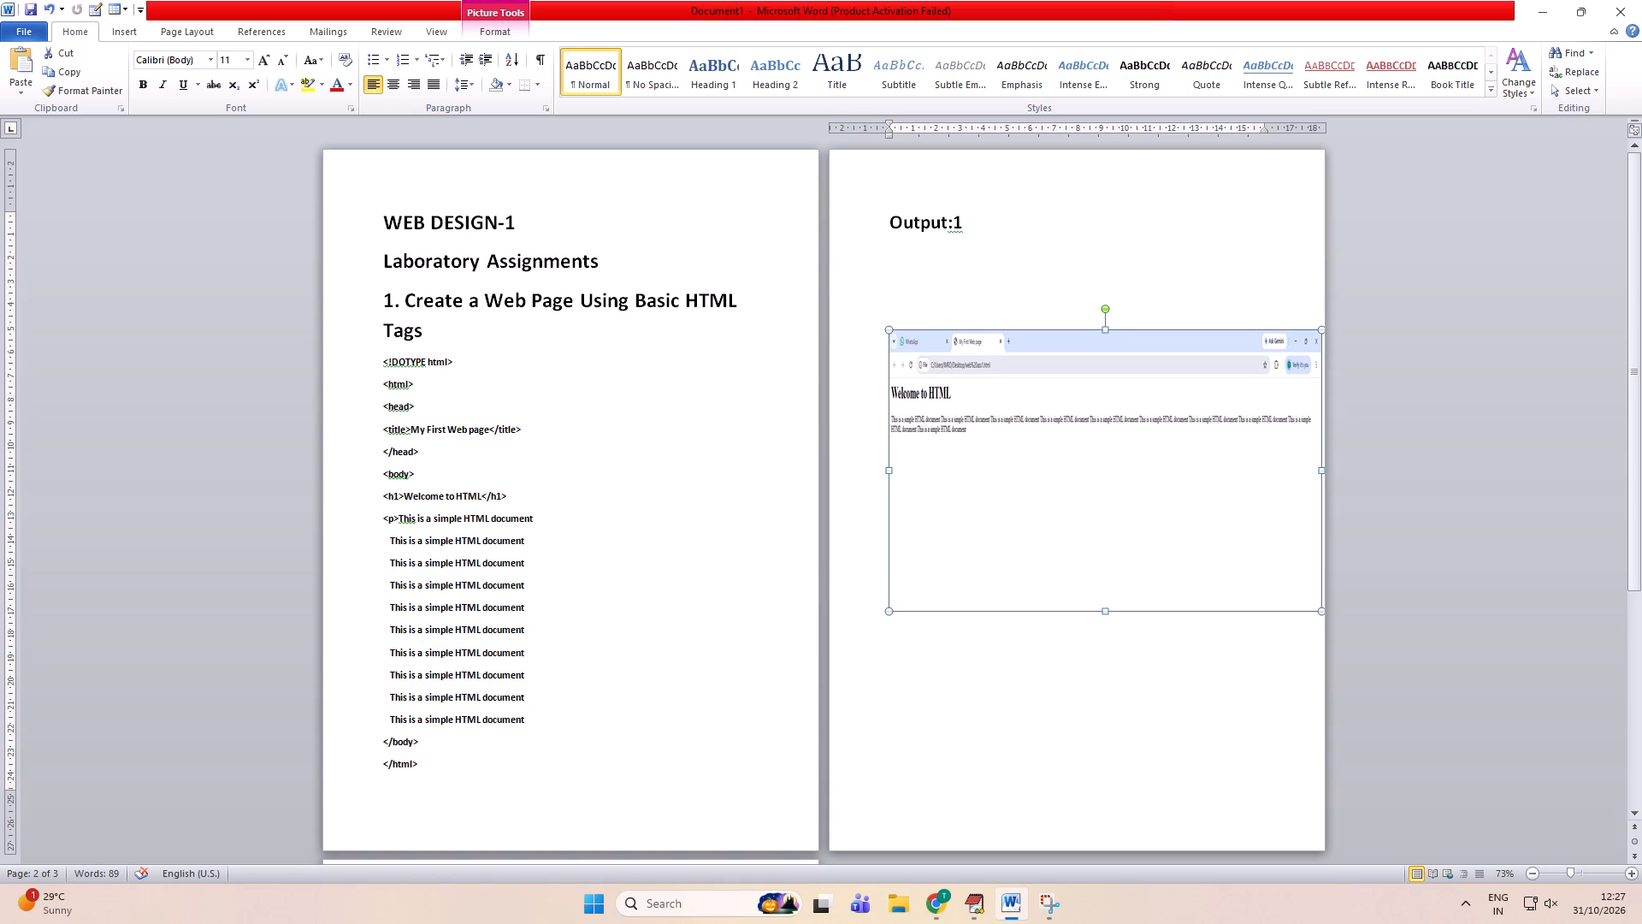
{"action": "left_click_drag", "start_coordinate": [891, 473], "coordinate": [848, 473]}
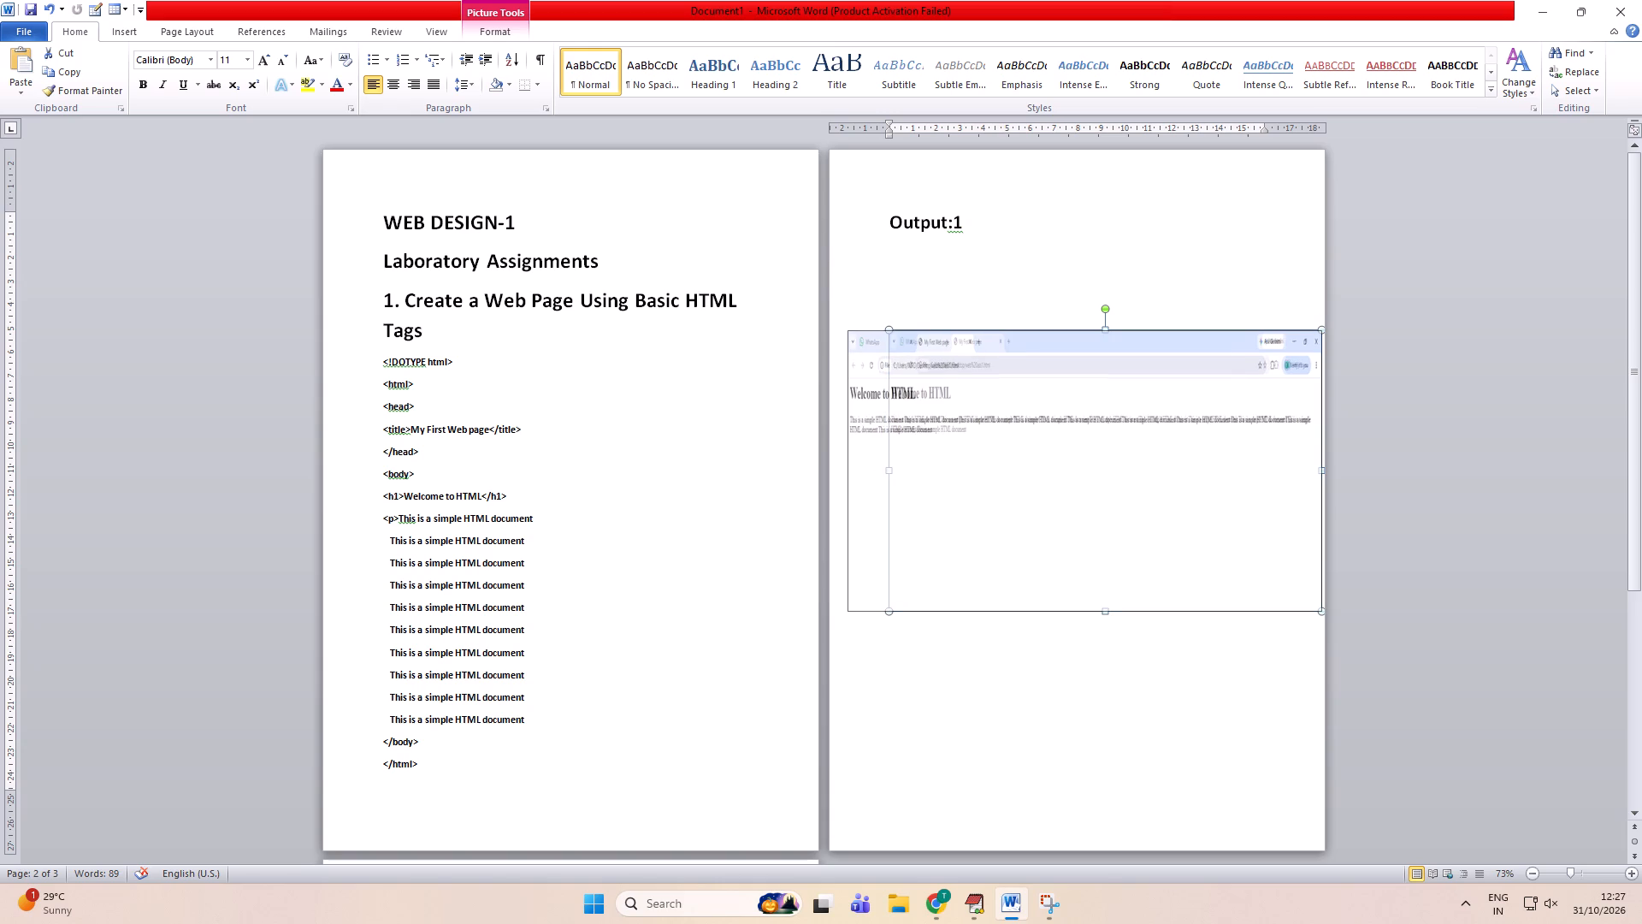
{"action": "left_click_drag", "start_coordinate": [848, 473], "coordinate": [841, 486]}
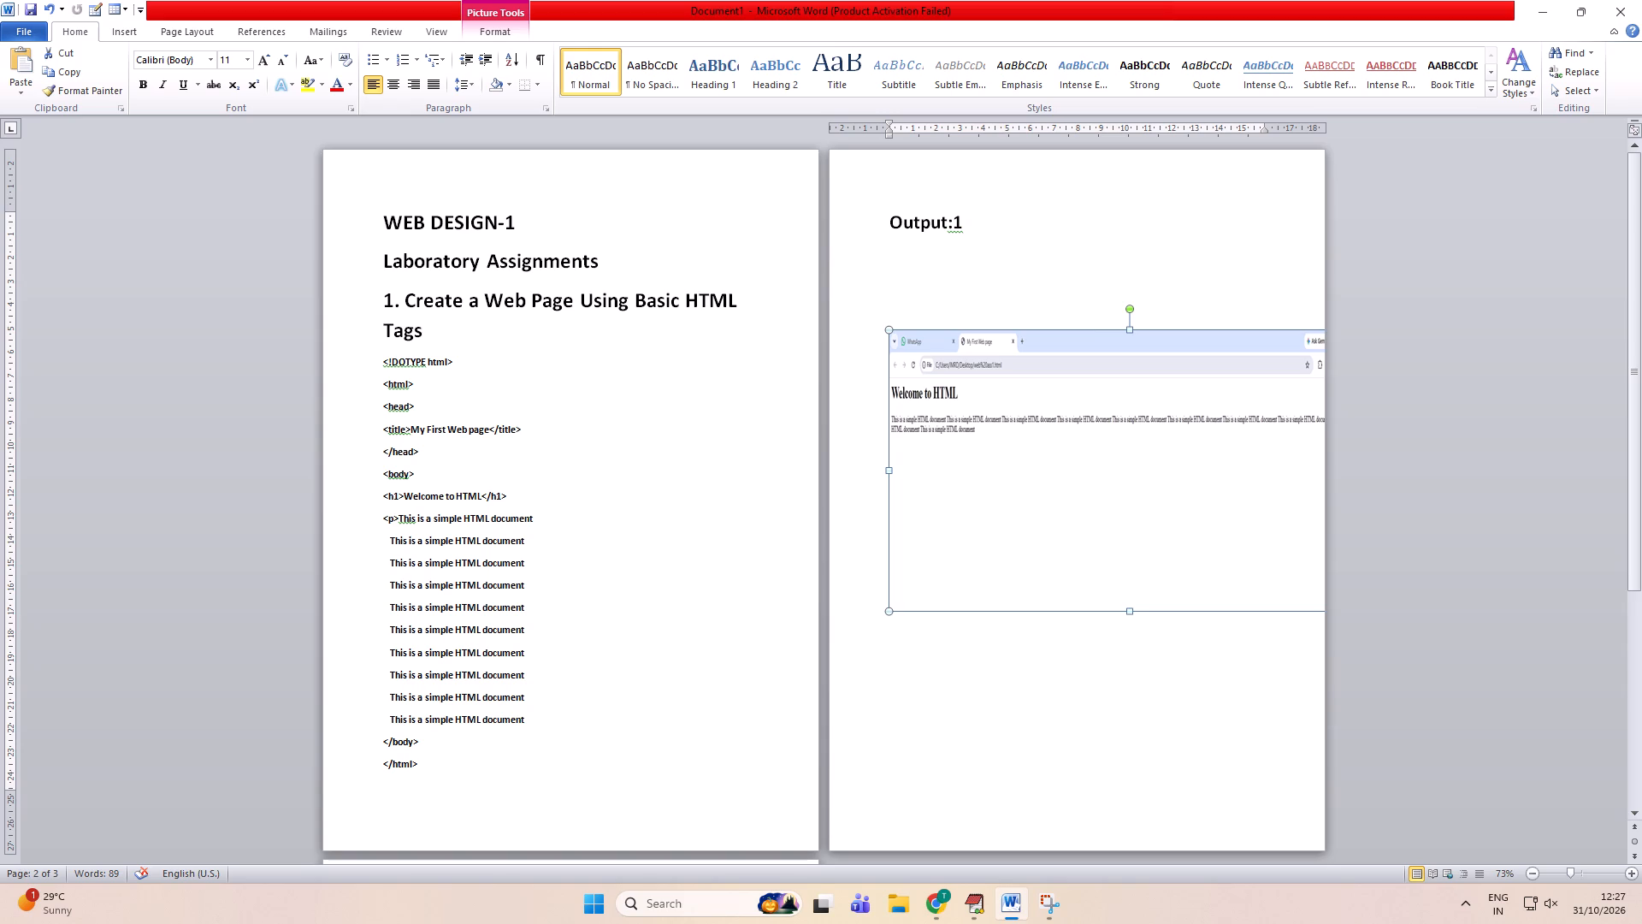
Cut the overly wide web page screenshot from page two.
{"action": "left_click_drag", "start_coordinate": [1165, 330], "coordinate": [895, 347]}
{"action": "left_click_drag", "start_coordinate": [1013, 400], "coordinate": [880, 386]}
{"action": "right_click", "coordinate": [1078, 407]}
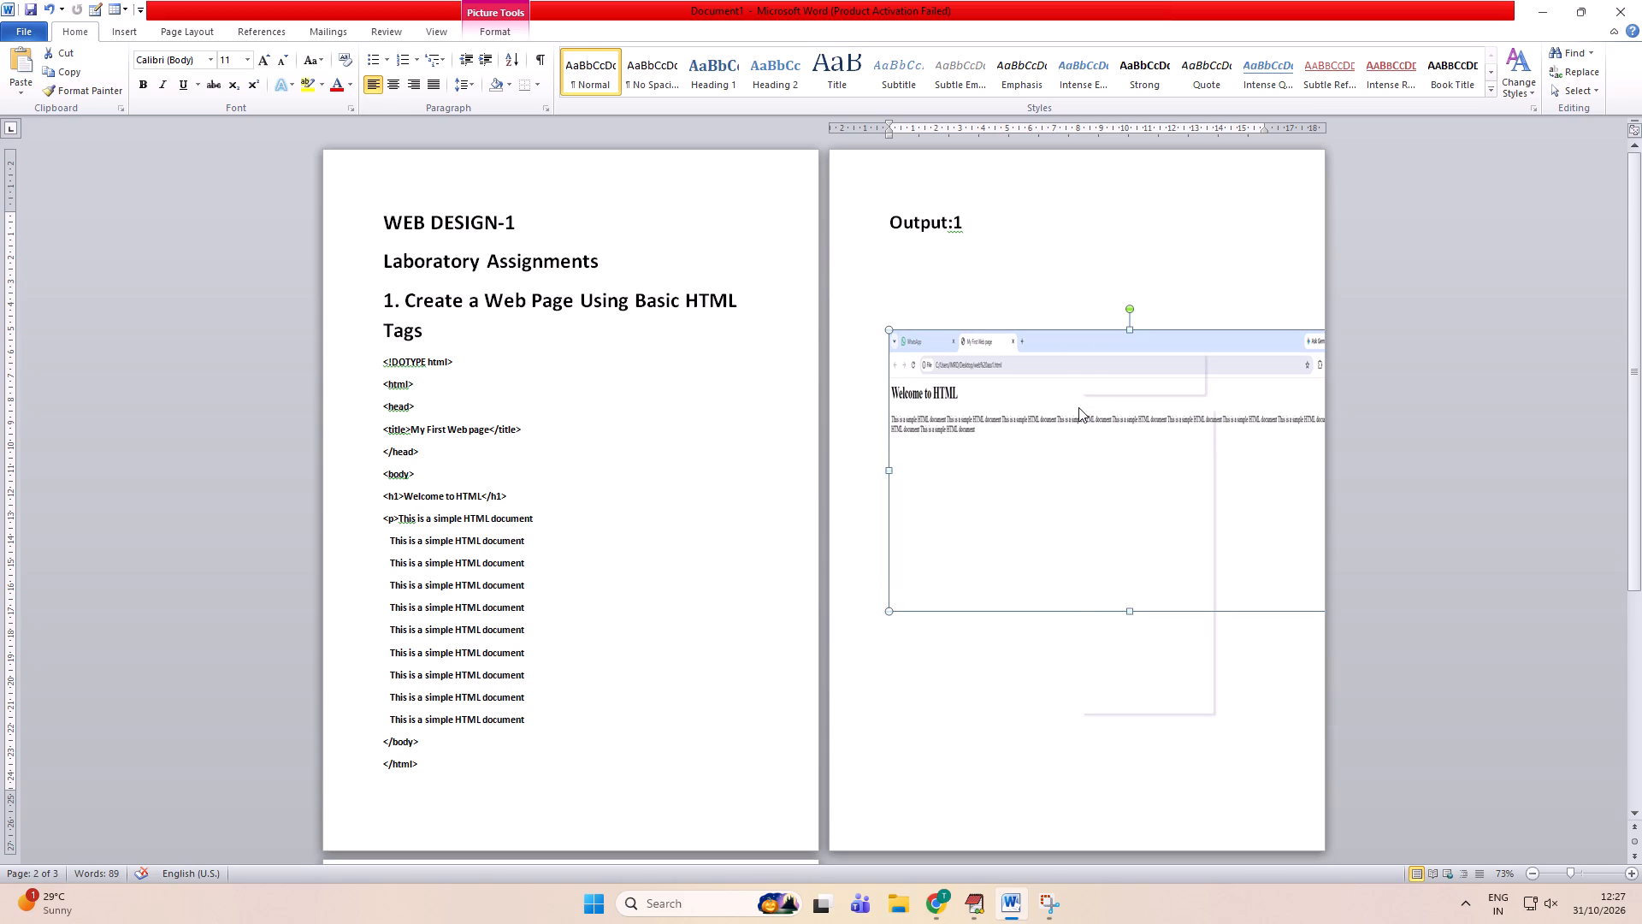
{"action": "left_click", "coordinate": [1126, 412]}
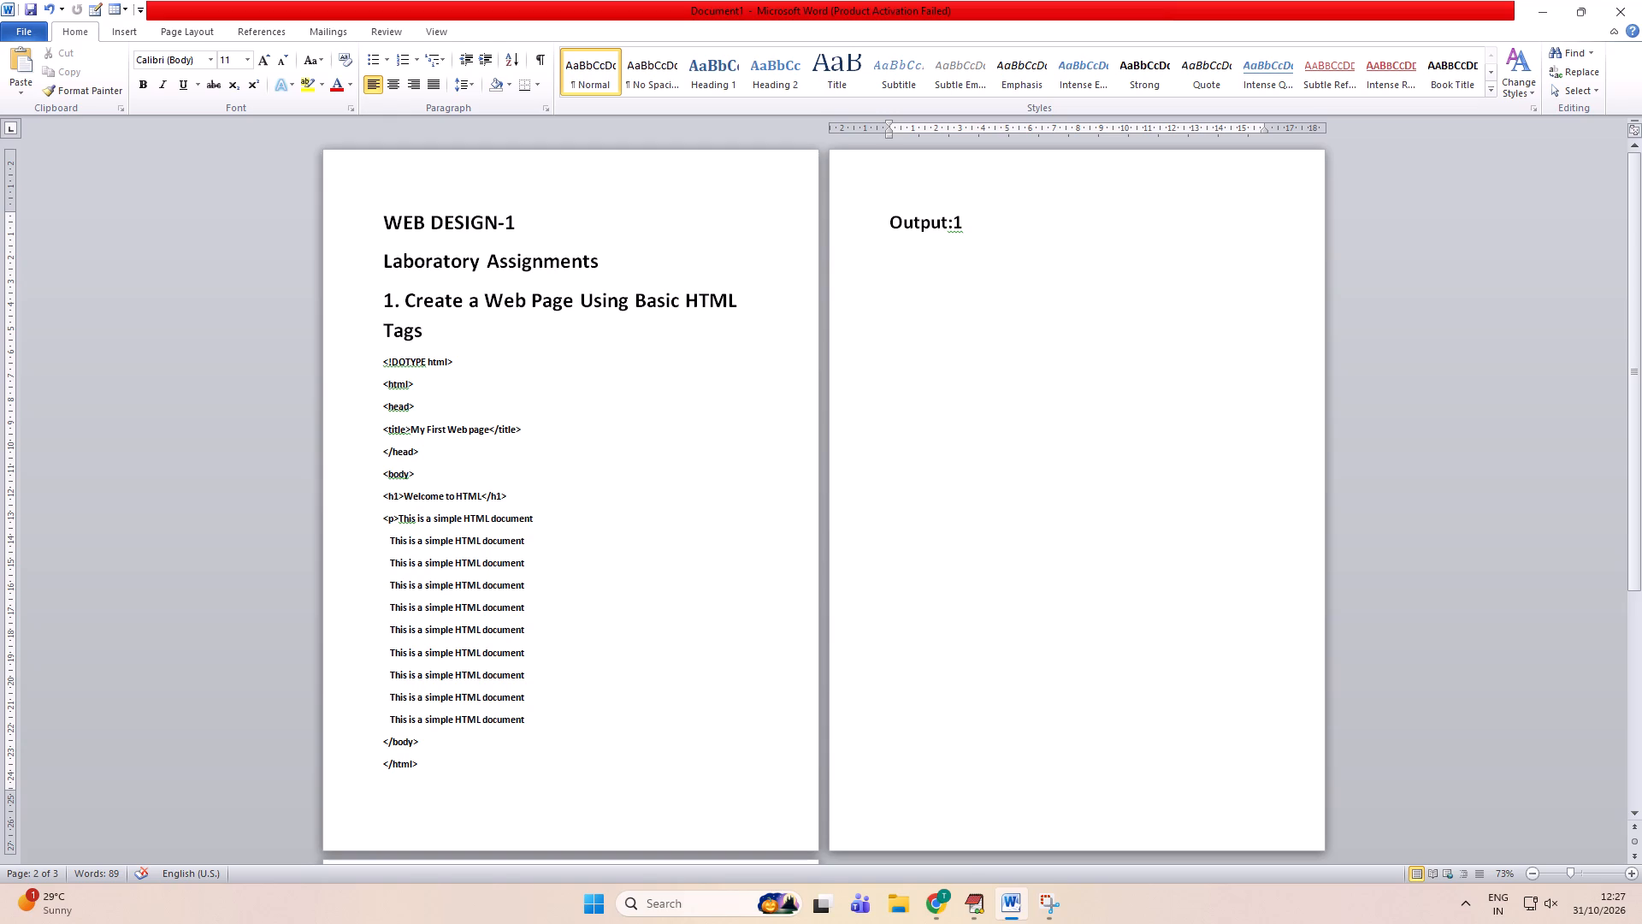
Copy the web page capture again in Snipping Tool and paste it in Word on page two, below the Output:1 heading.
{"action": "left_click", "coordinate": [1050, 900]}
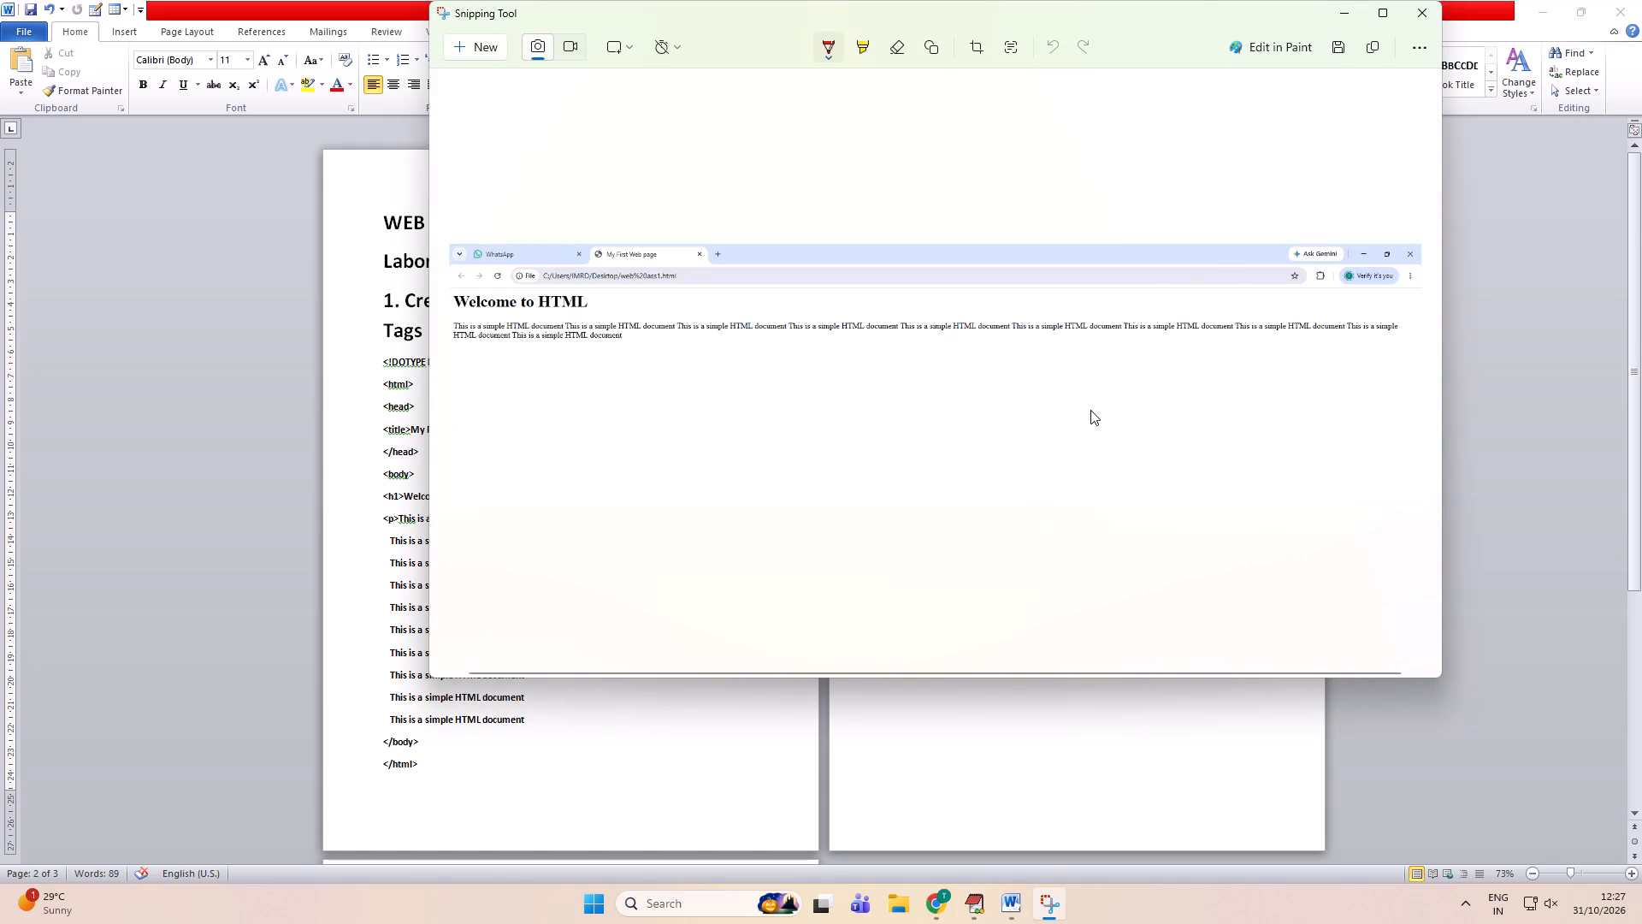
{"action": "key", "text": "ctrl+c"}
{"action": "left_click", "coordinate": [1016, 907]}
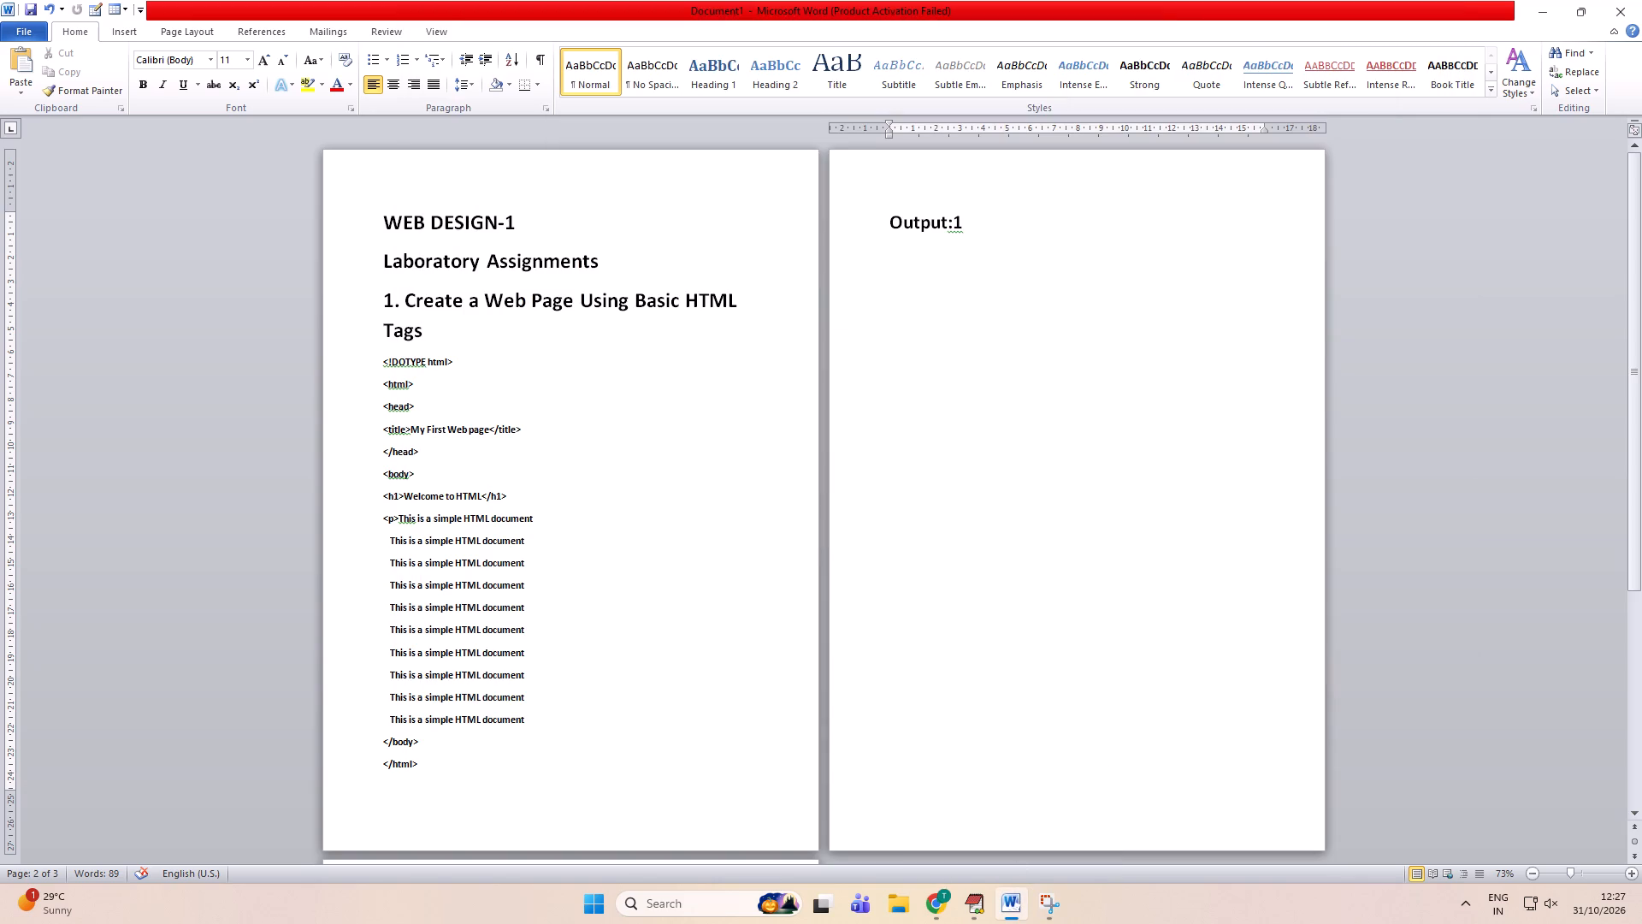
{"action": "key", "text": "ctrl+v"}
Move the pasted screenshot up slightly, closer to the Output:1 heading.
{"action": "left_click", "coordinate": [1022, 343]}
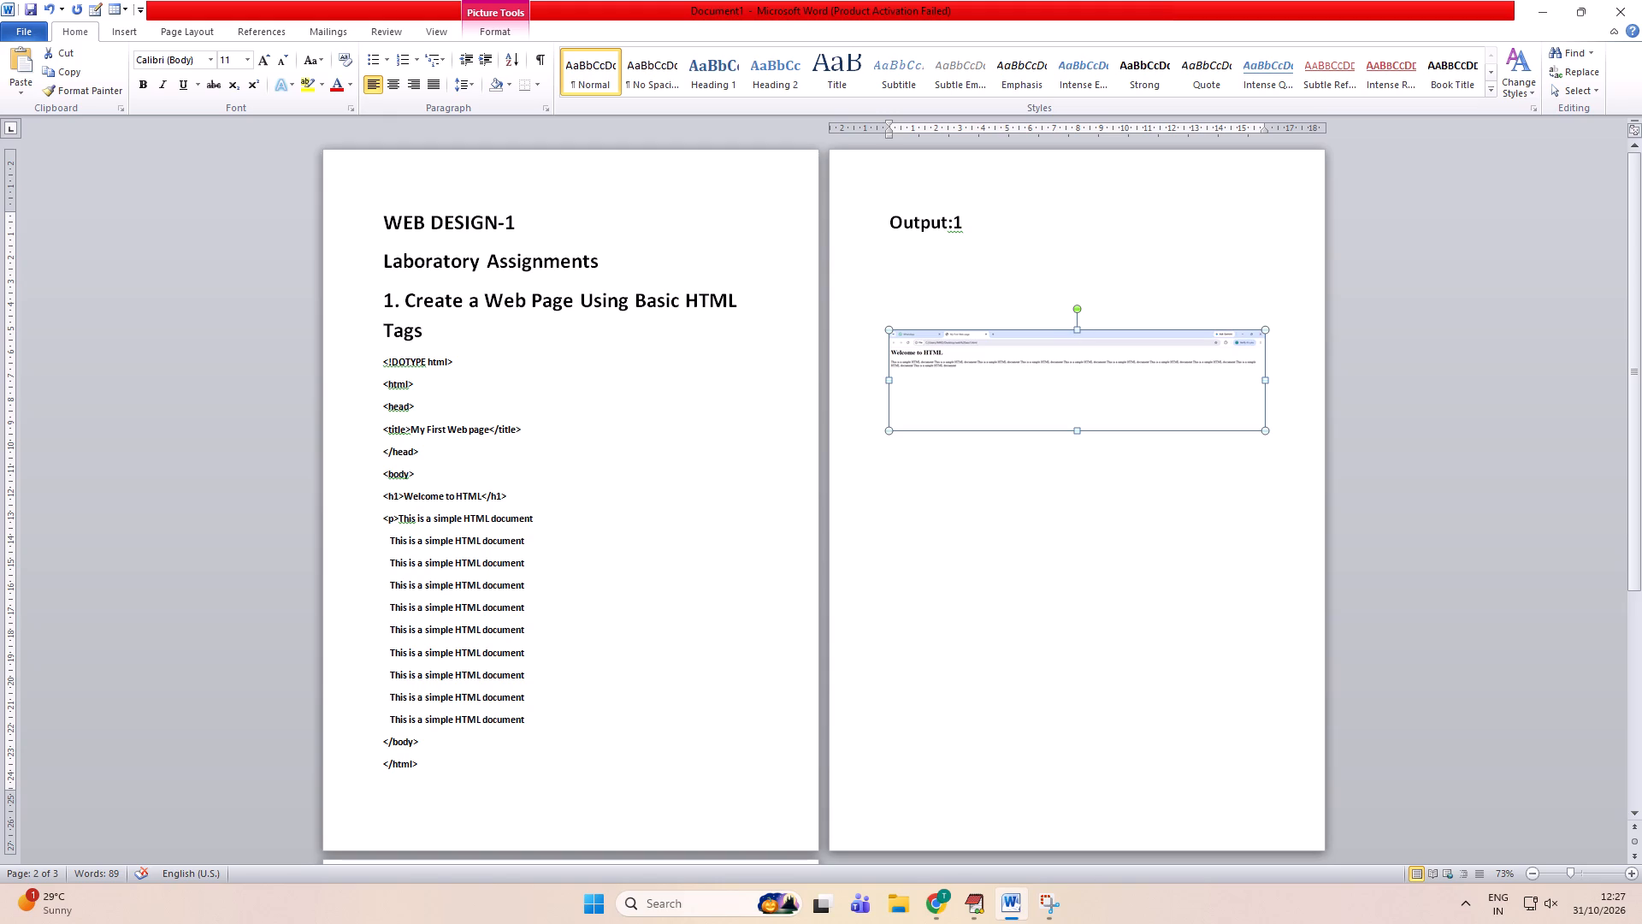
{"action": "left_click_drag", "start_coordinate": [1051, 329], "coordinate": [839, 331]}
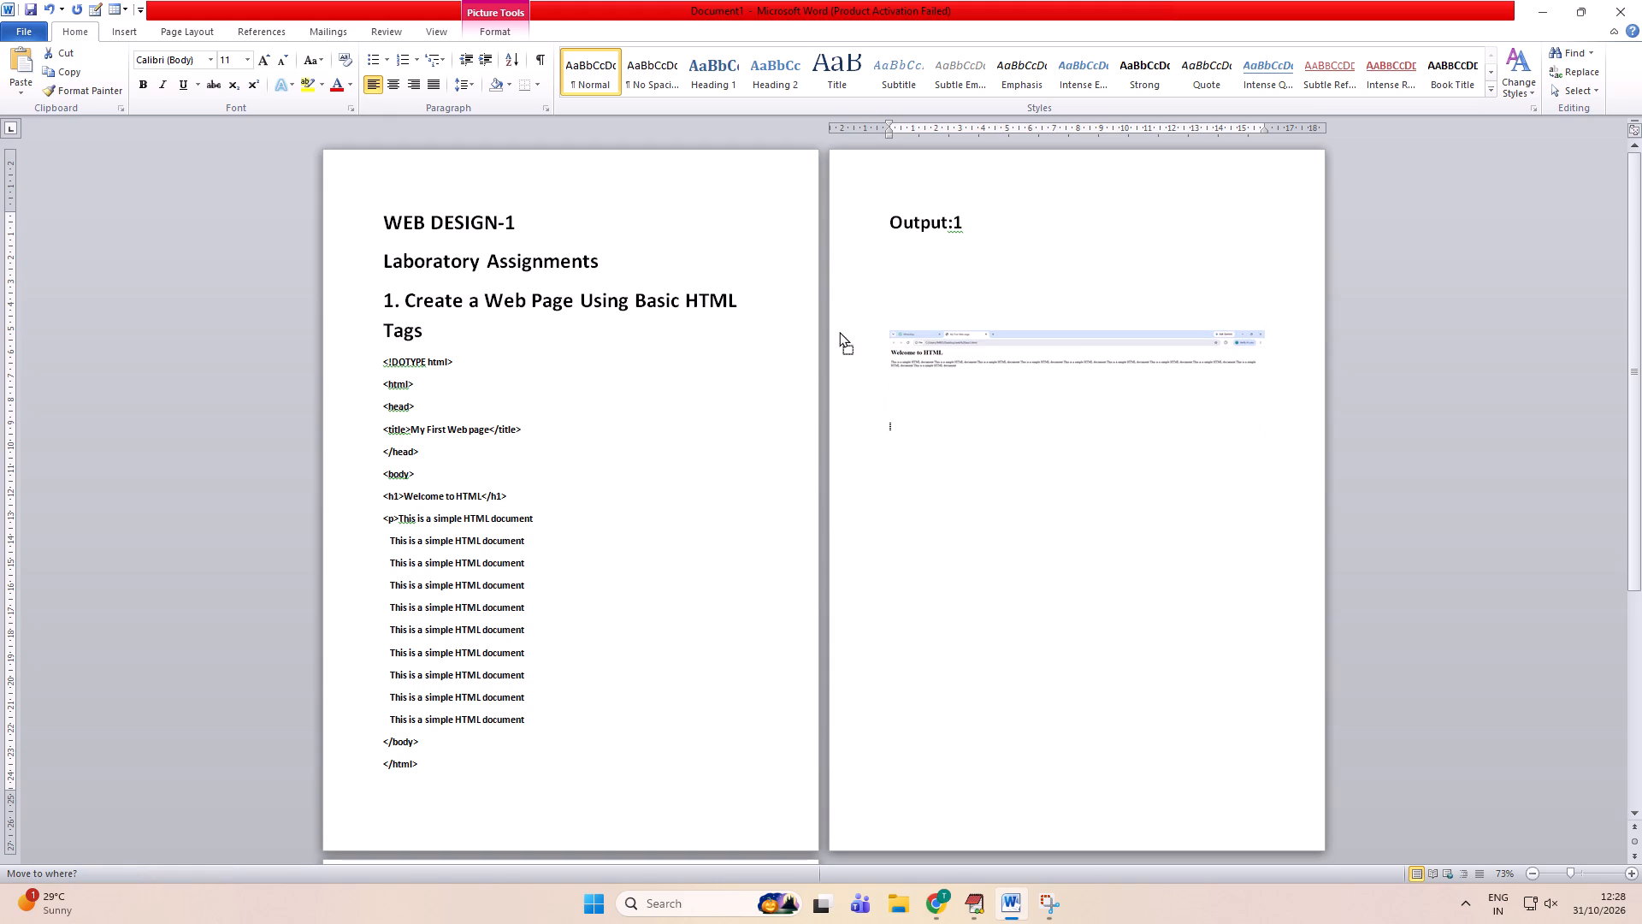
{"action": "left_click_drag", "start_coordinate": [839, 331], "coordinate": [877, 320]}
{"action": "left_click_drag", "start_coordinate": [977, 339], "coordinate": [918, 317]}
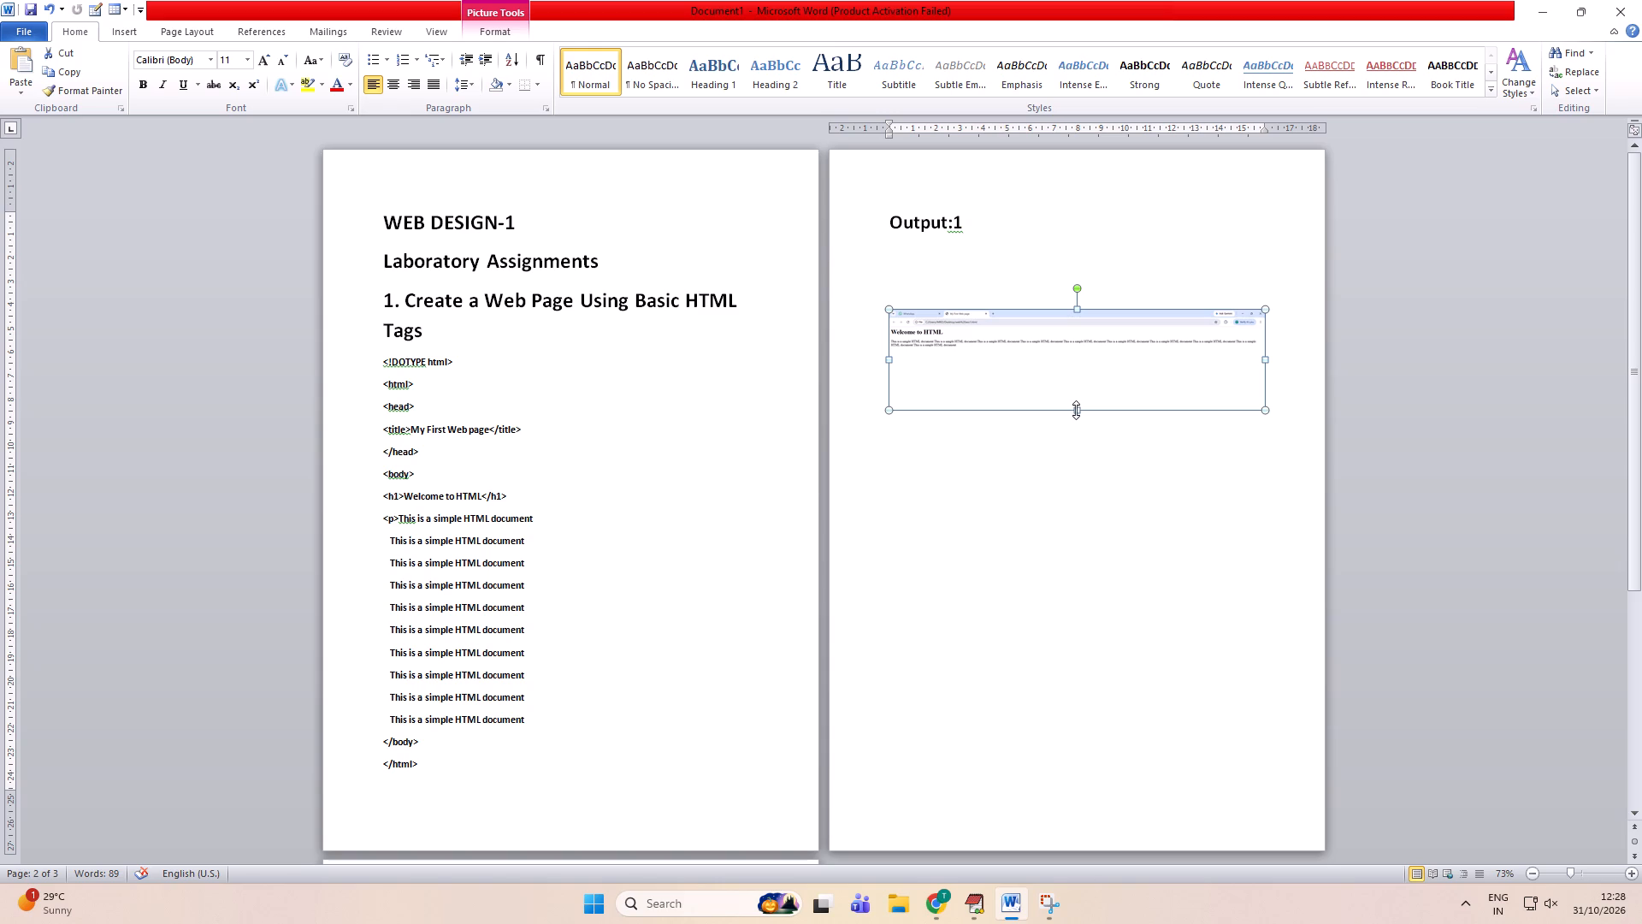
Enlarge the screenshot to nearly three times its height and extend its right edge slightly into the page margin.
{"action": "left_click_drag", "start_coordinate": [1076, 411], "coordinate": [1060, 580]}
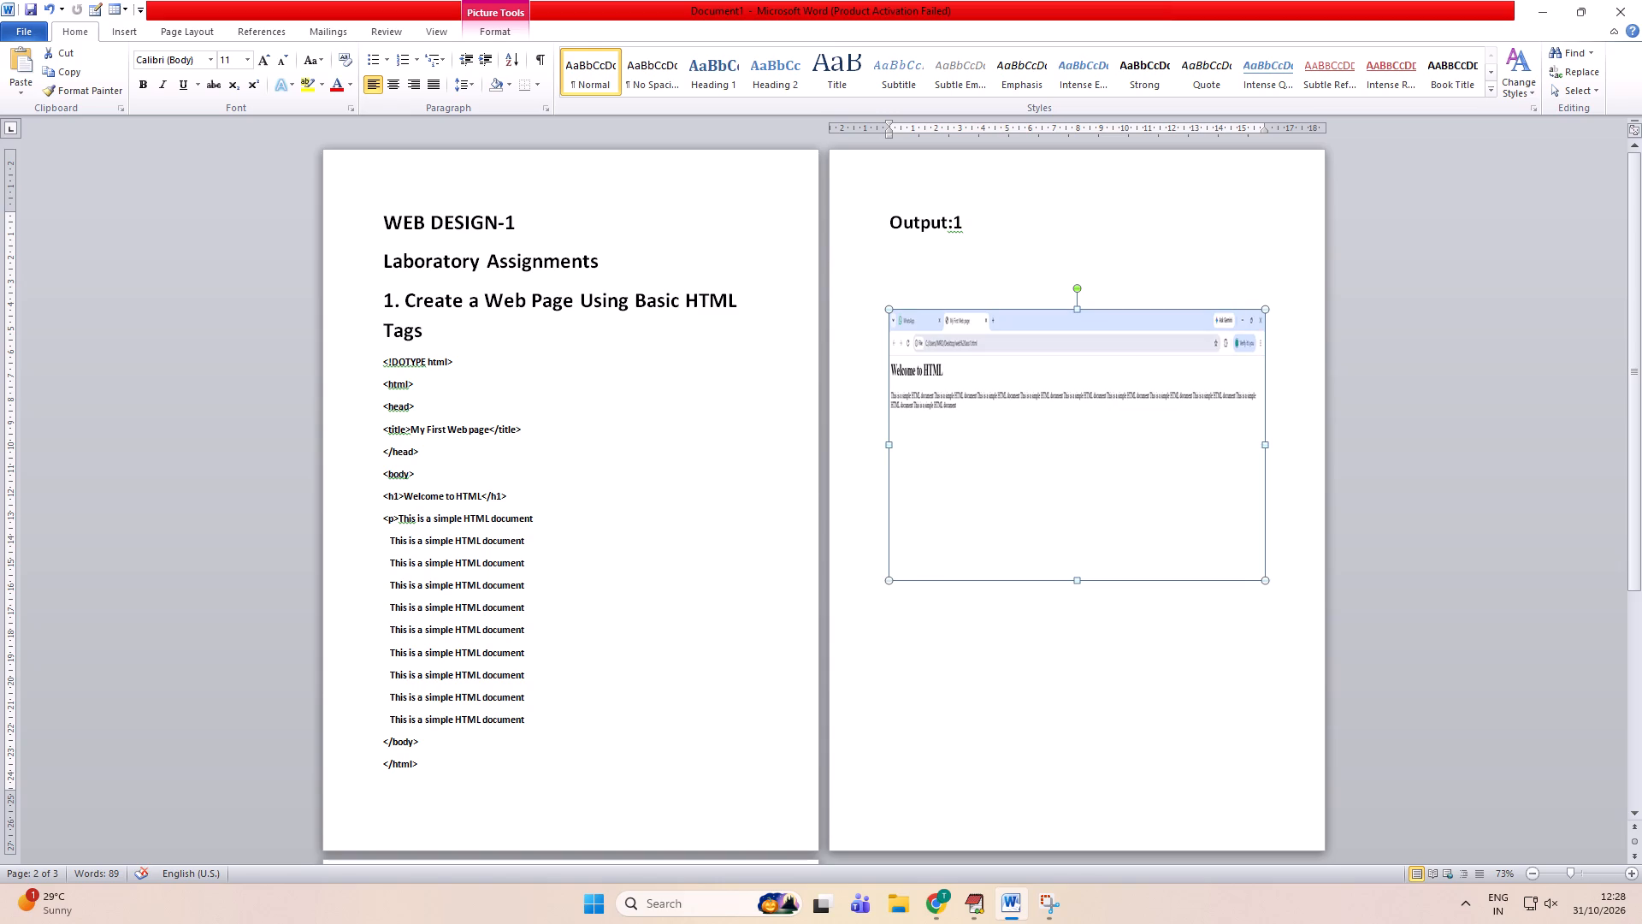
{"action": "left_click_drag", "start_coordinate": [1265, 444], "coordinate": [1324, 435]}
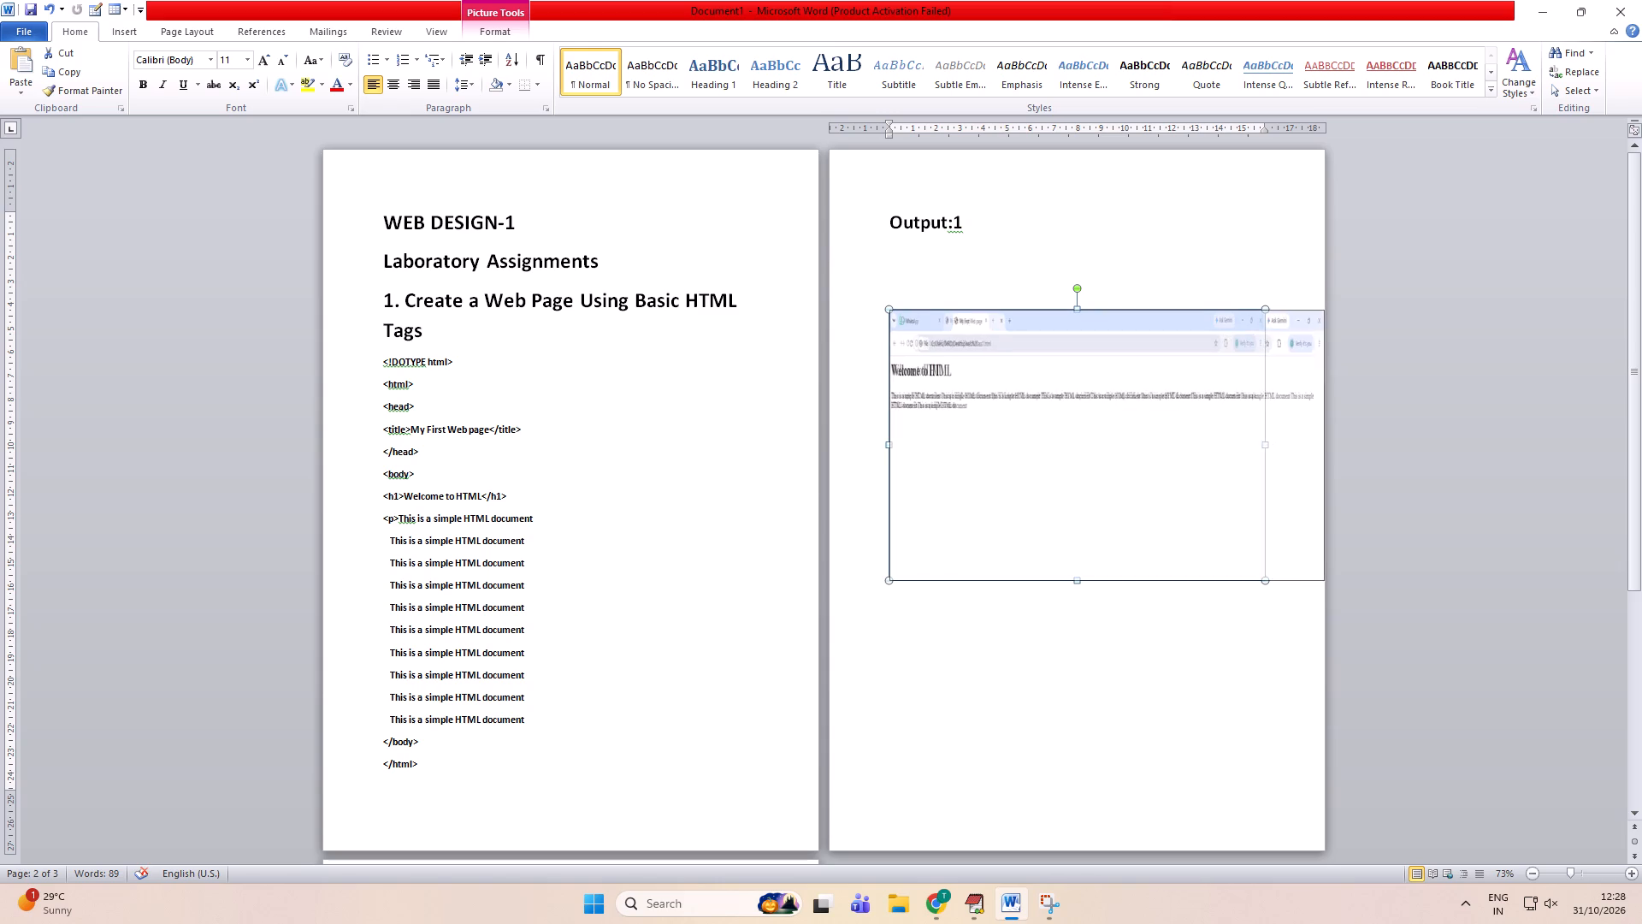
{"action": "left_click_drag", "start_coordinate": [1324, 435], "coordinate": [1299, 436]}
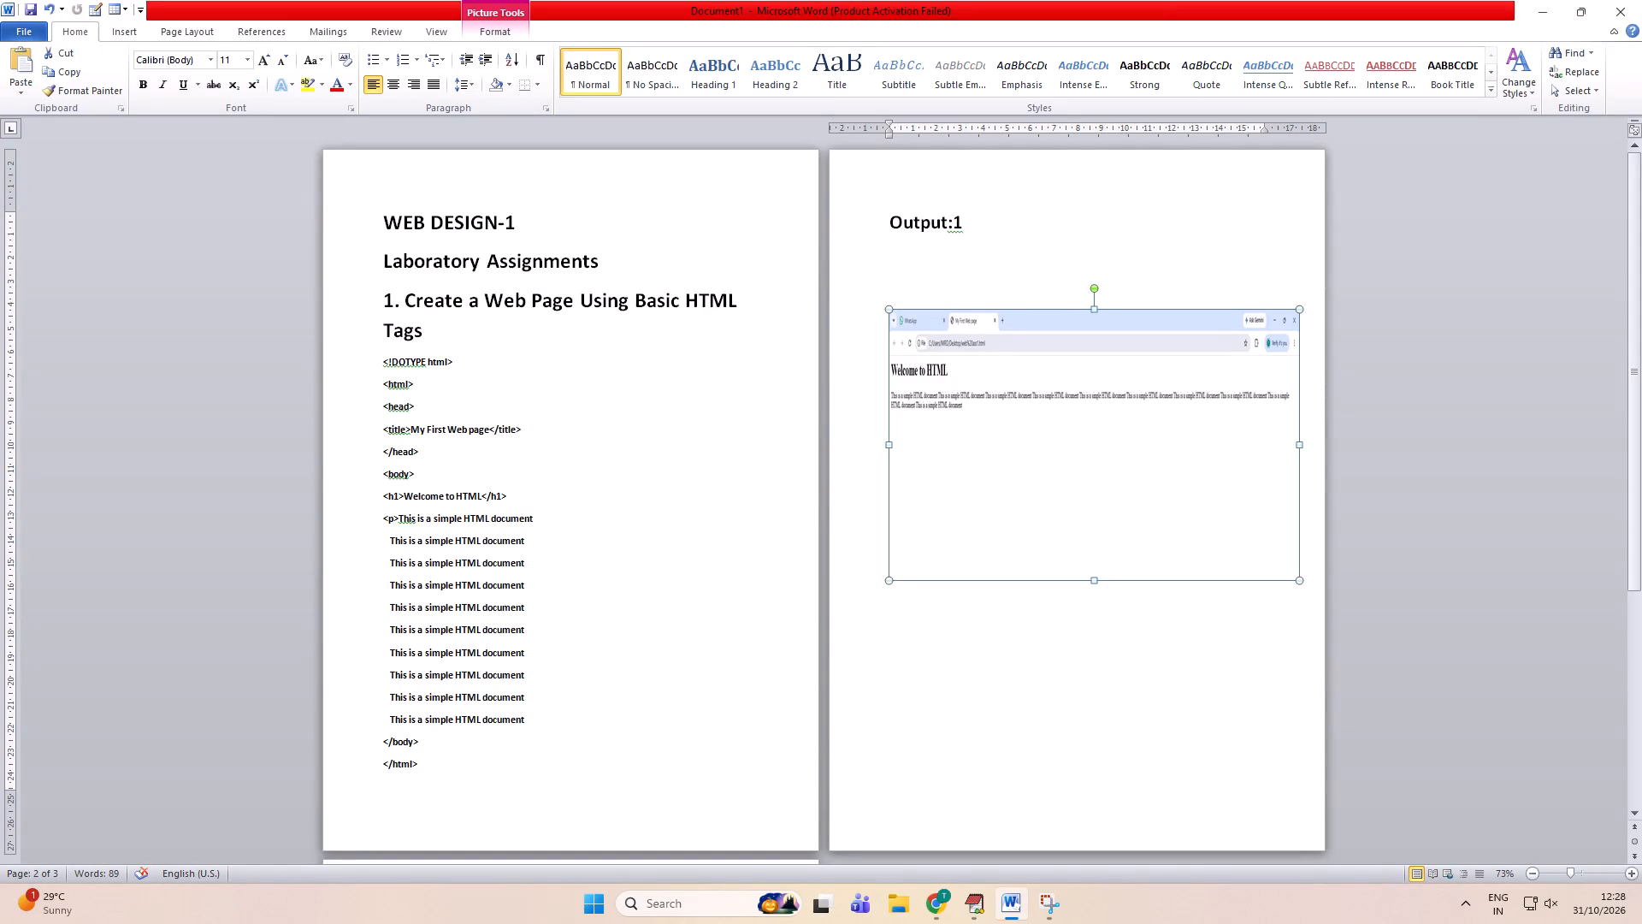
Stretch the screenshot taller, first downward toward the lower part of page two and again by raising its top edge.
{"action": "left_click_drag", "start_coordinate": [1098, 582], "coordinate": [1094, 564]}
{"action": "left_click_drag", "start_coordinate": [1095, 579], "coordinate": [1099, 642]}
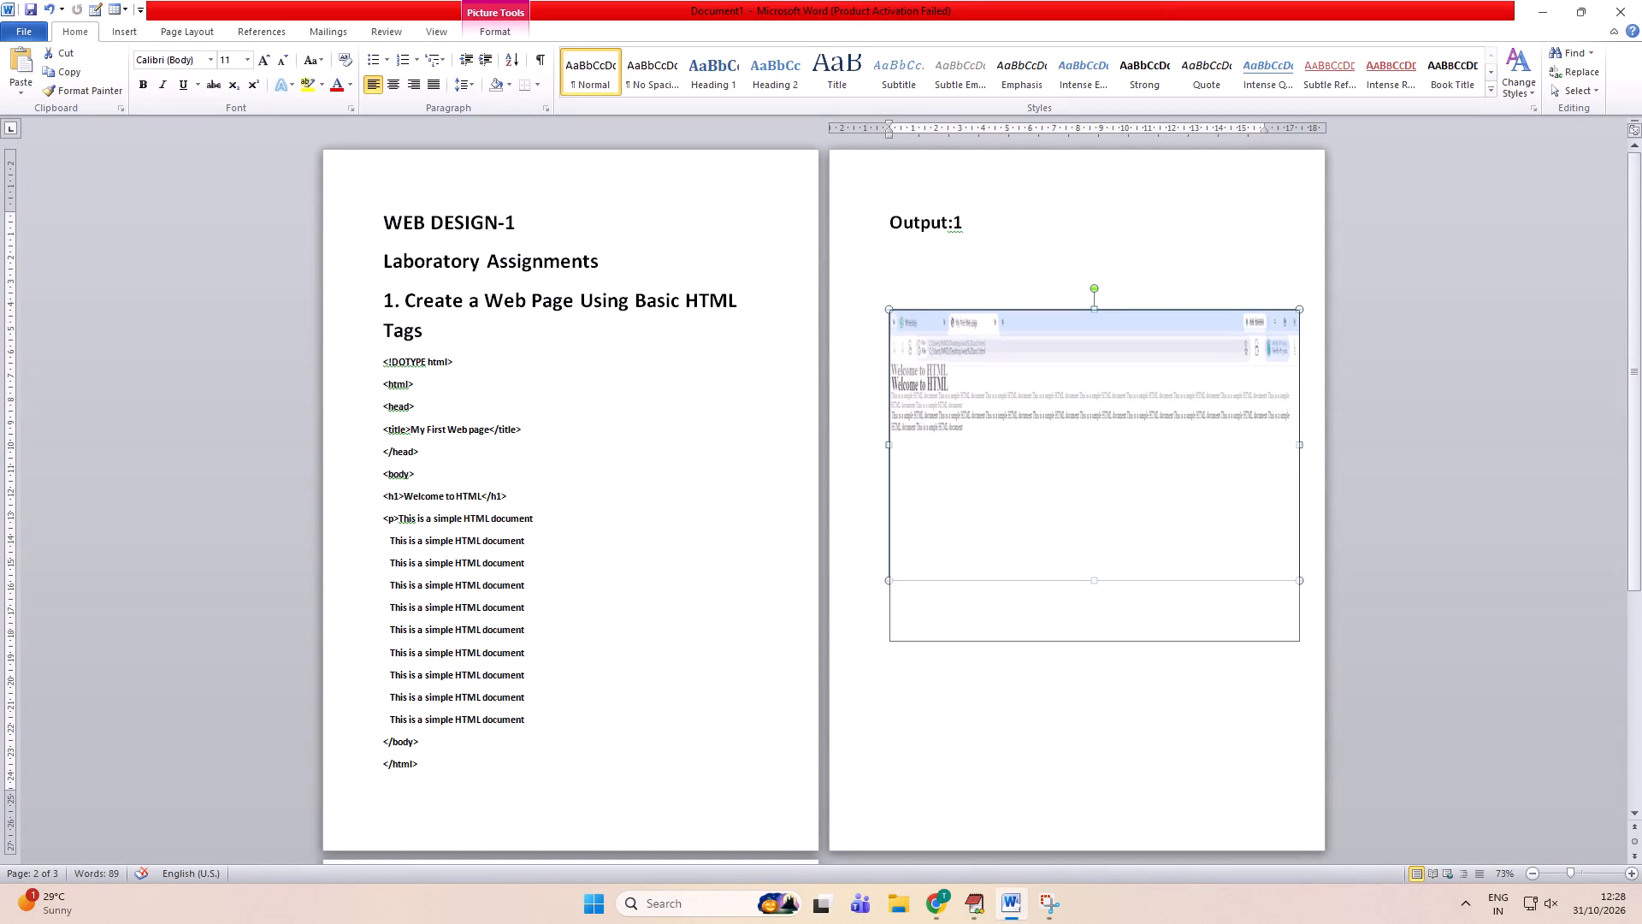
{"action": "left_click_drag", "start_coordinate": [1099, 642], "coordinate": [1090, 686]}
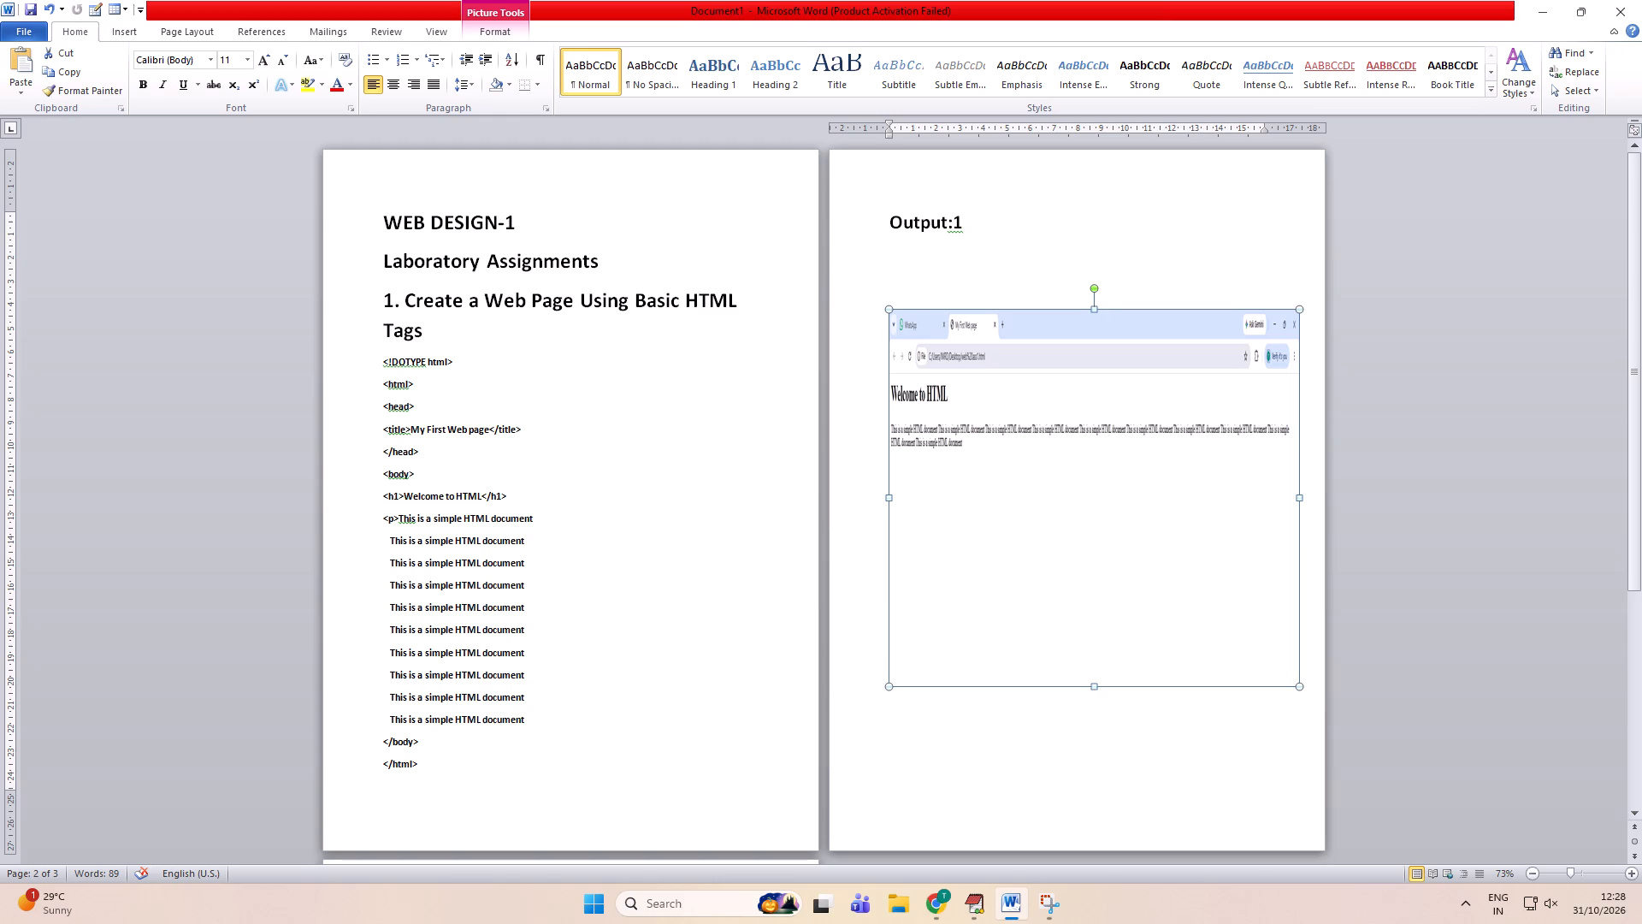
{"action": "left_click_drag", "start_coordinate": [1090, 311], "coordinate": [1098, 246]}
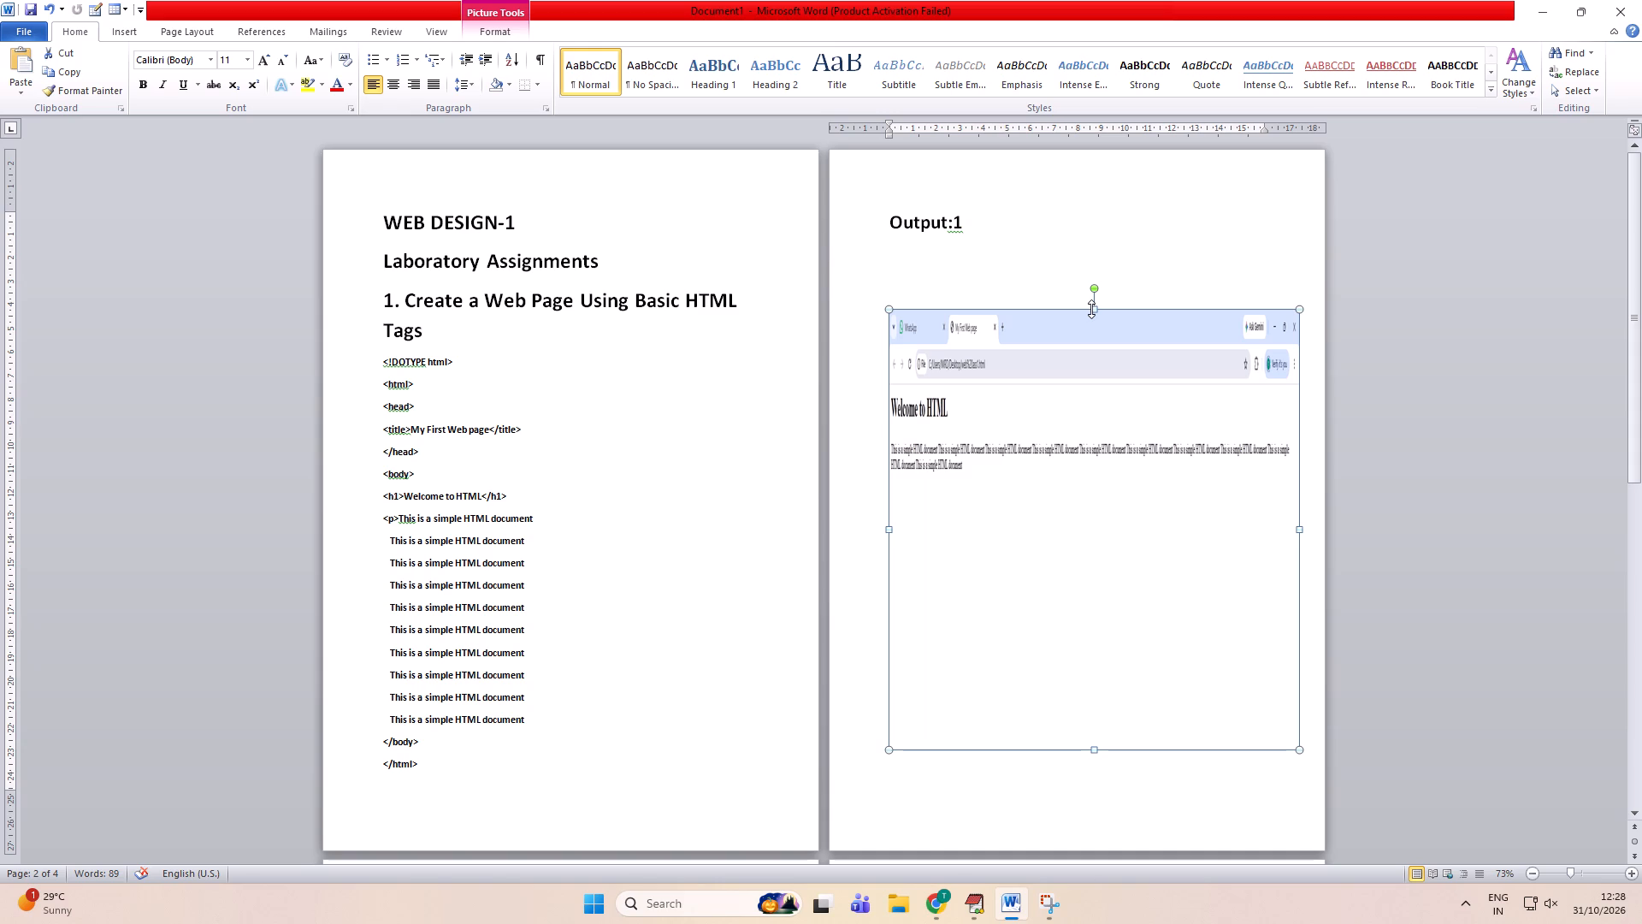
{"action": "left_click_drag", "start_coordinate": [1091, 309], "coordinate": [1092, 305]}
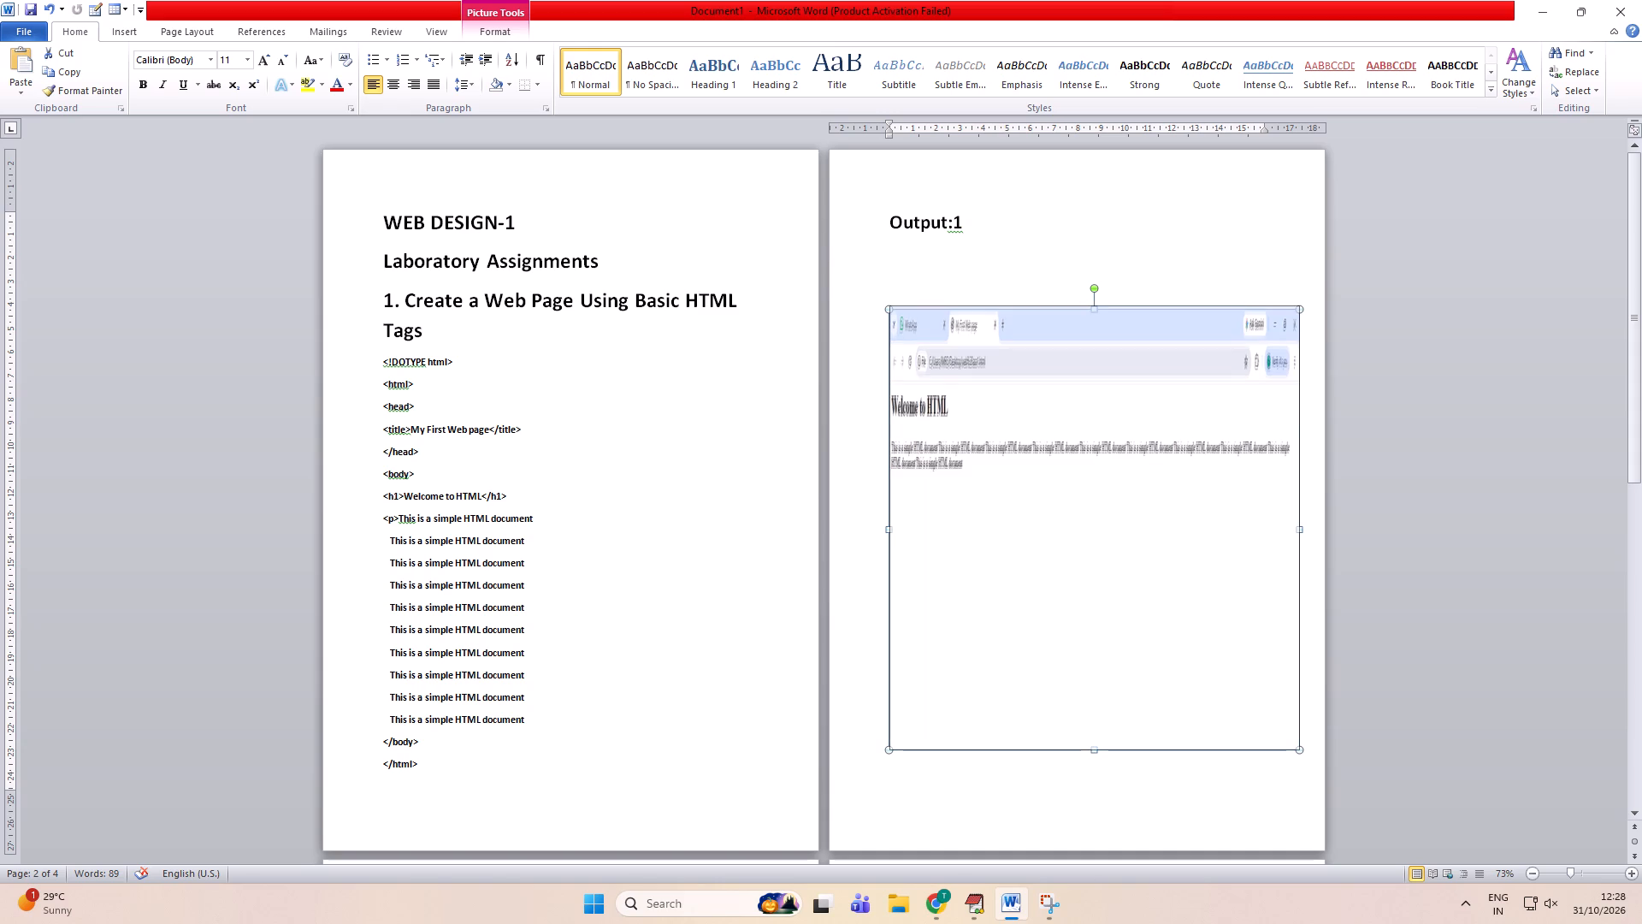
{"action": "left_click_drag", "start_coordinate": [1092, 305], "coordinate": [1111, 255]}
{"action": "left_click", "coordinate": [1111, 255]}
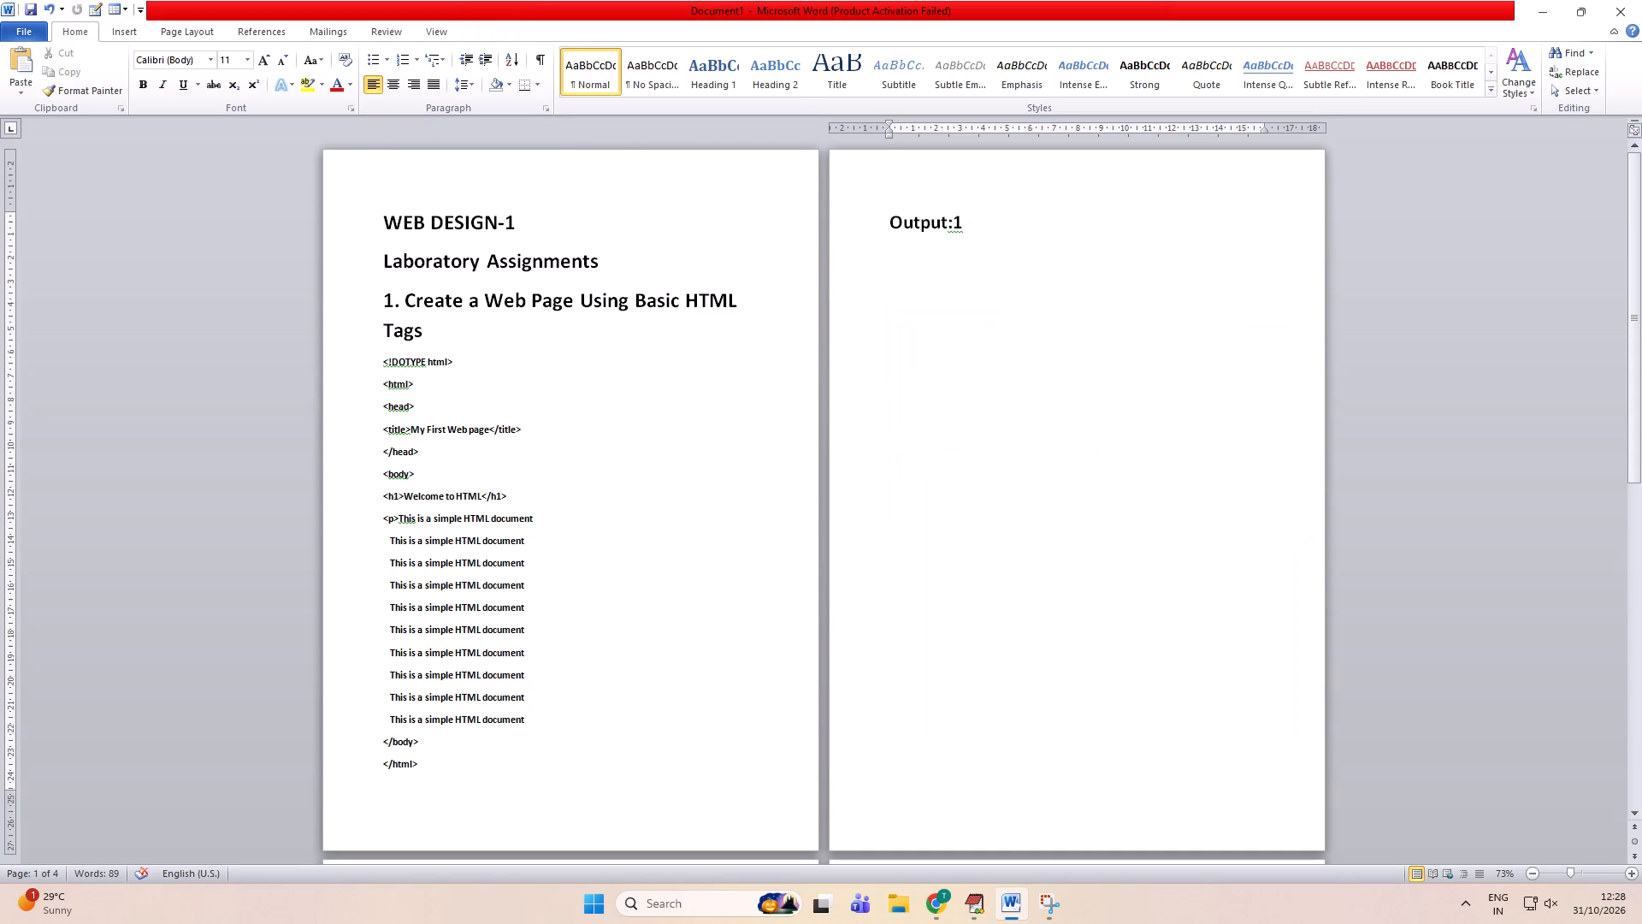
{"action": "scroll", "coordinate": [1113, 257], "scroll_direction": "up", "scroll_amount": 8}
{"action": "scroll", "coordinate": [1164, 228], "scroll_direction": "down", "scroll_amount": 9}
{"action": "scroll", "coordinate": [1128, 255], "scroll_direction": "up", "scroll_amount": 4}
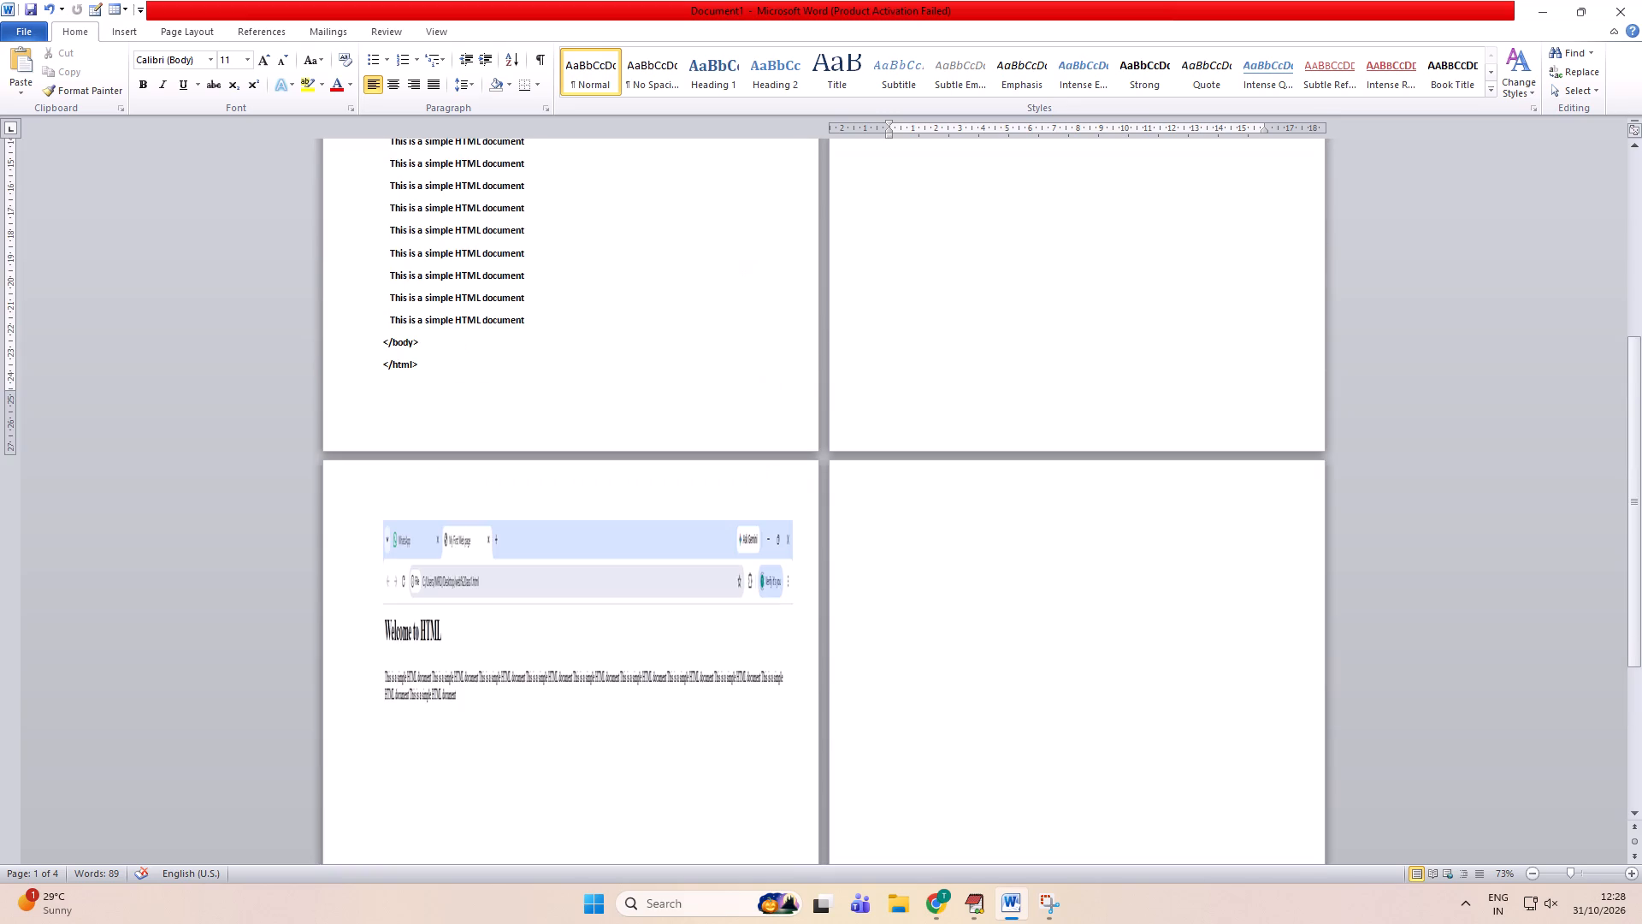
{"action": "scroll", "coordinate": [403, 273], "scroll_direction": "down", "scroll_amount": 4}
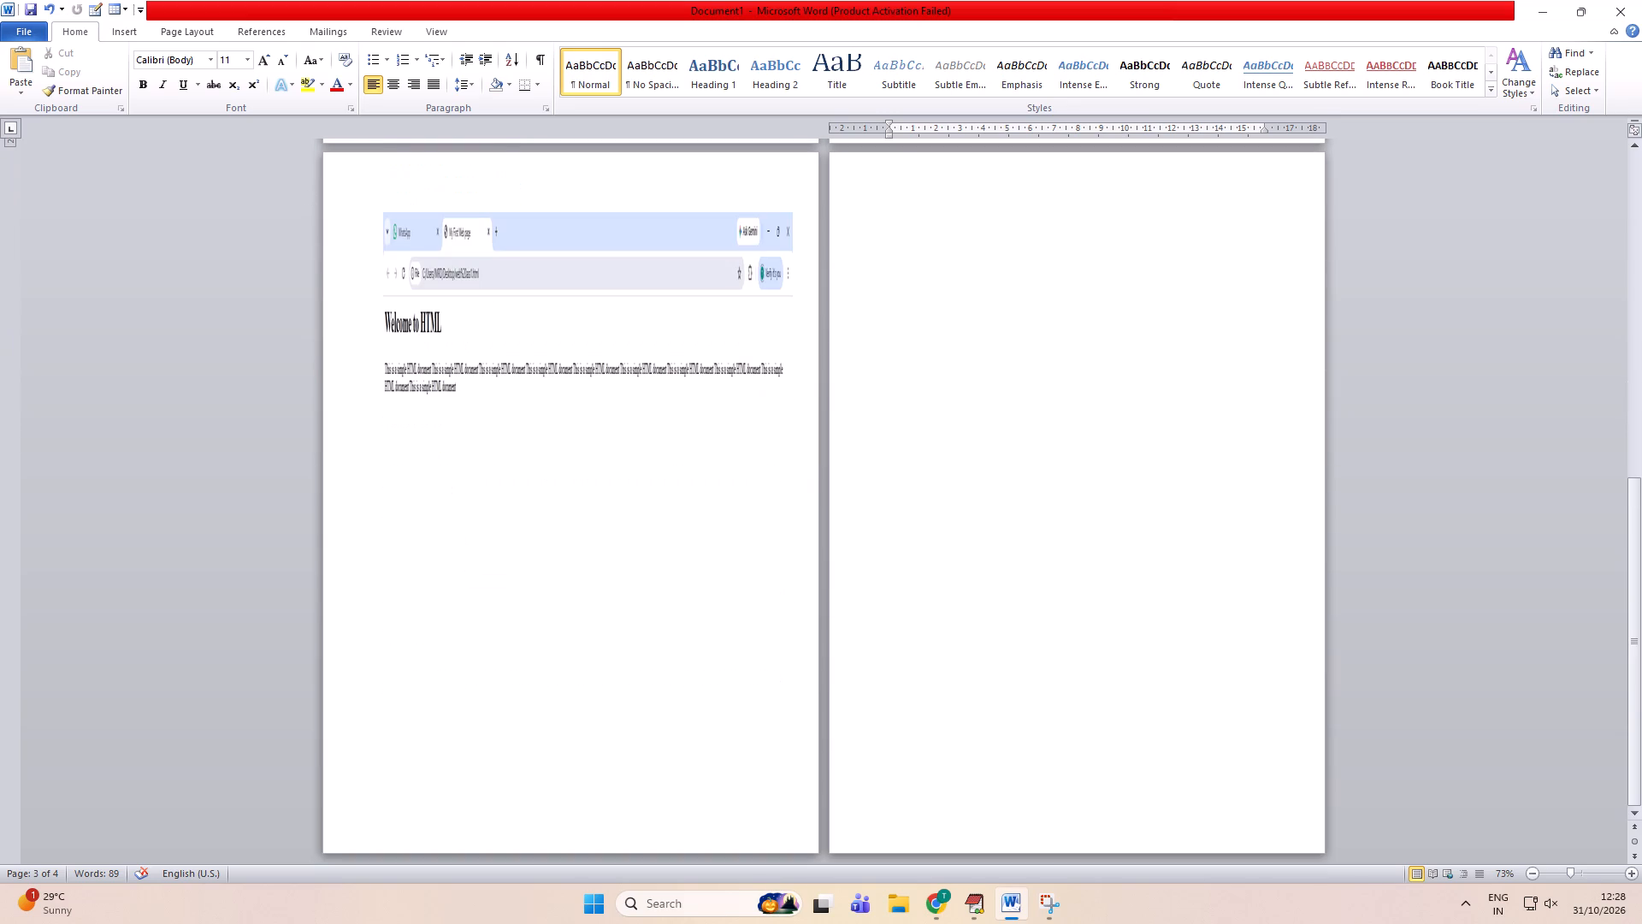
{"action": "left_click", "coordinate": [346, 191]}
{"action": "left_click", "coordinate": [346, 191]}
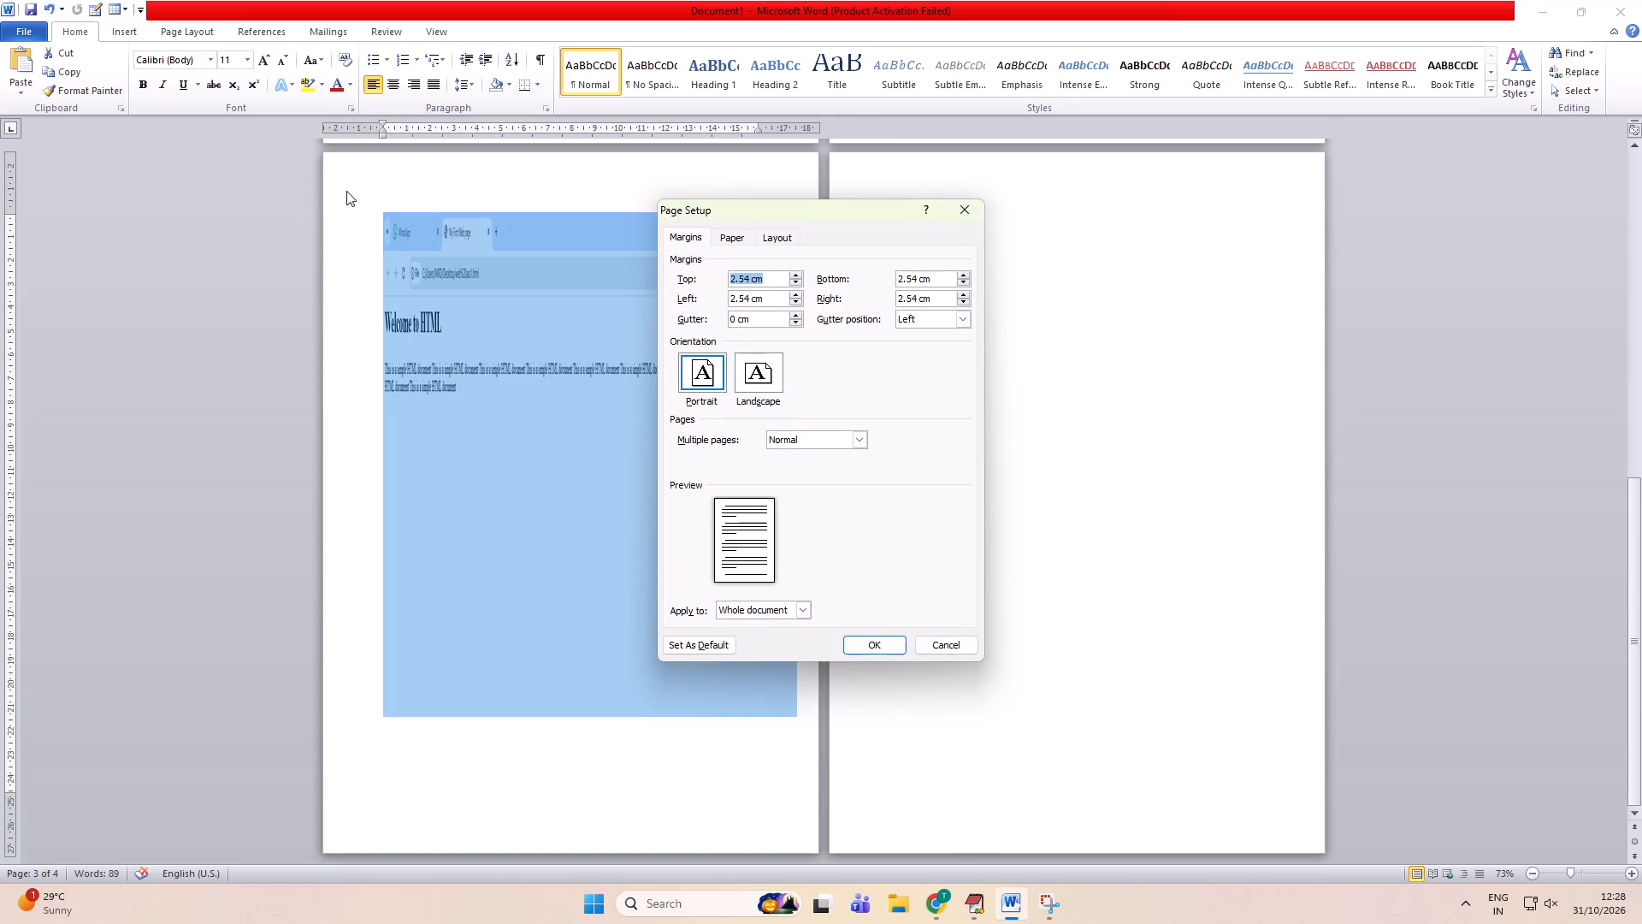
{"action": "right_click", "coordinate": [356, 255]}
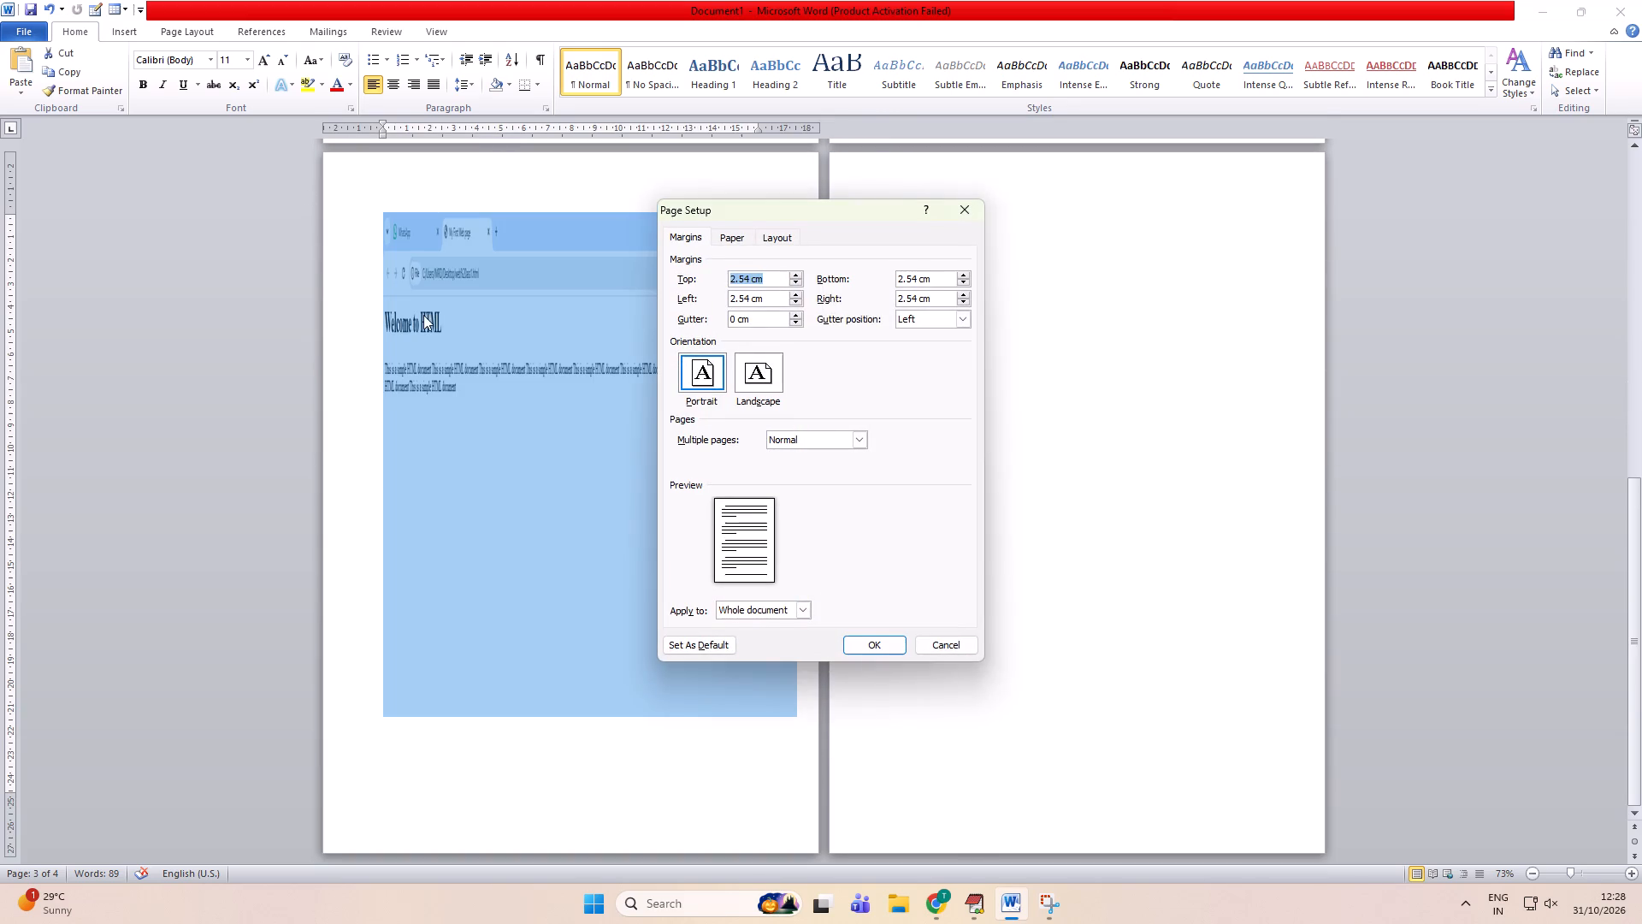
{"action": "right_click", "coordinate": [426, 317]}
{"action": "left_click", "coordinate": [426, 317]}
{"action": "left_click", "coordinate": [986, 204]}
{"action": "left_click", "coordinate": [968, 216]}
Delete one blank line below the Output:1 heading to bring the screenshot back onto page two.
{"action": "scroll", "coordinate": [1052, 175], "scroll_direction": "up", "scroll_amount": 2}
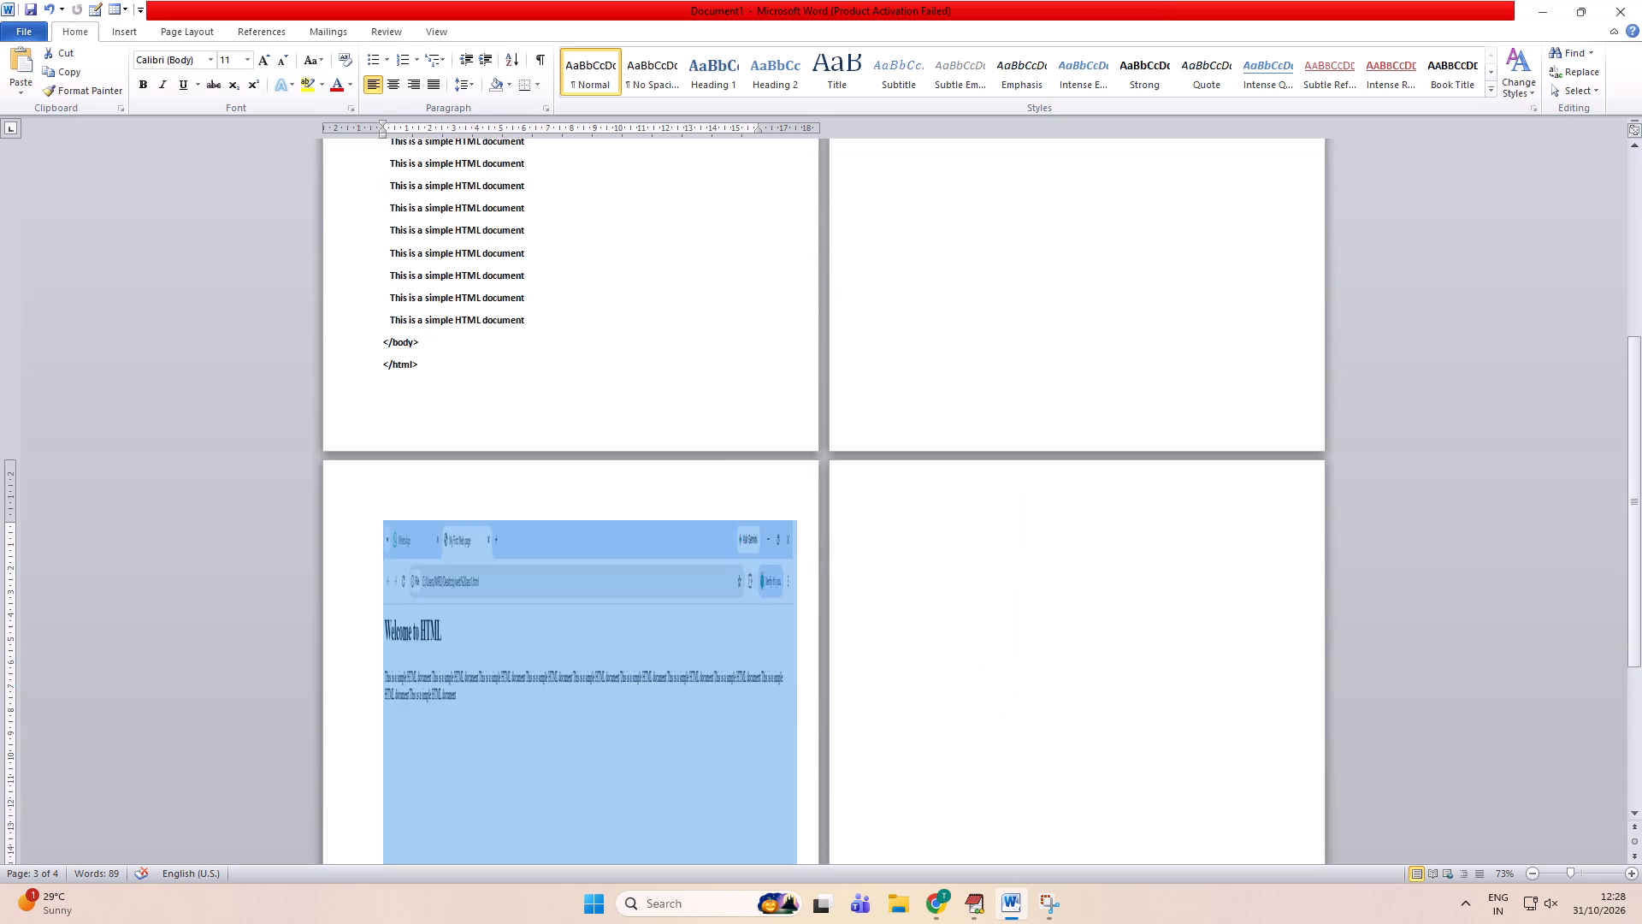
{"action": "scroll", "coordinate": [1052, 175], "scroll_direction": "up", "scroll_amount": 2}
{"action": "left_click", "coordinate": [1021, 388]}
{"action": "key", "text": "BackSpace"}
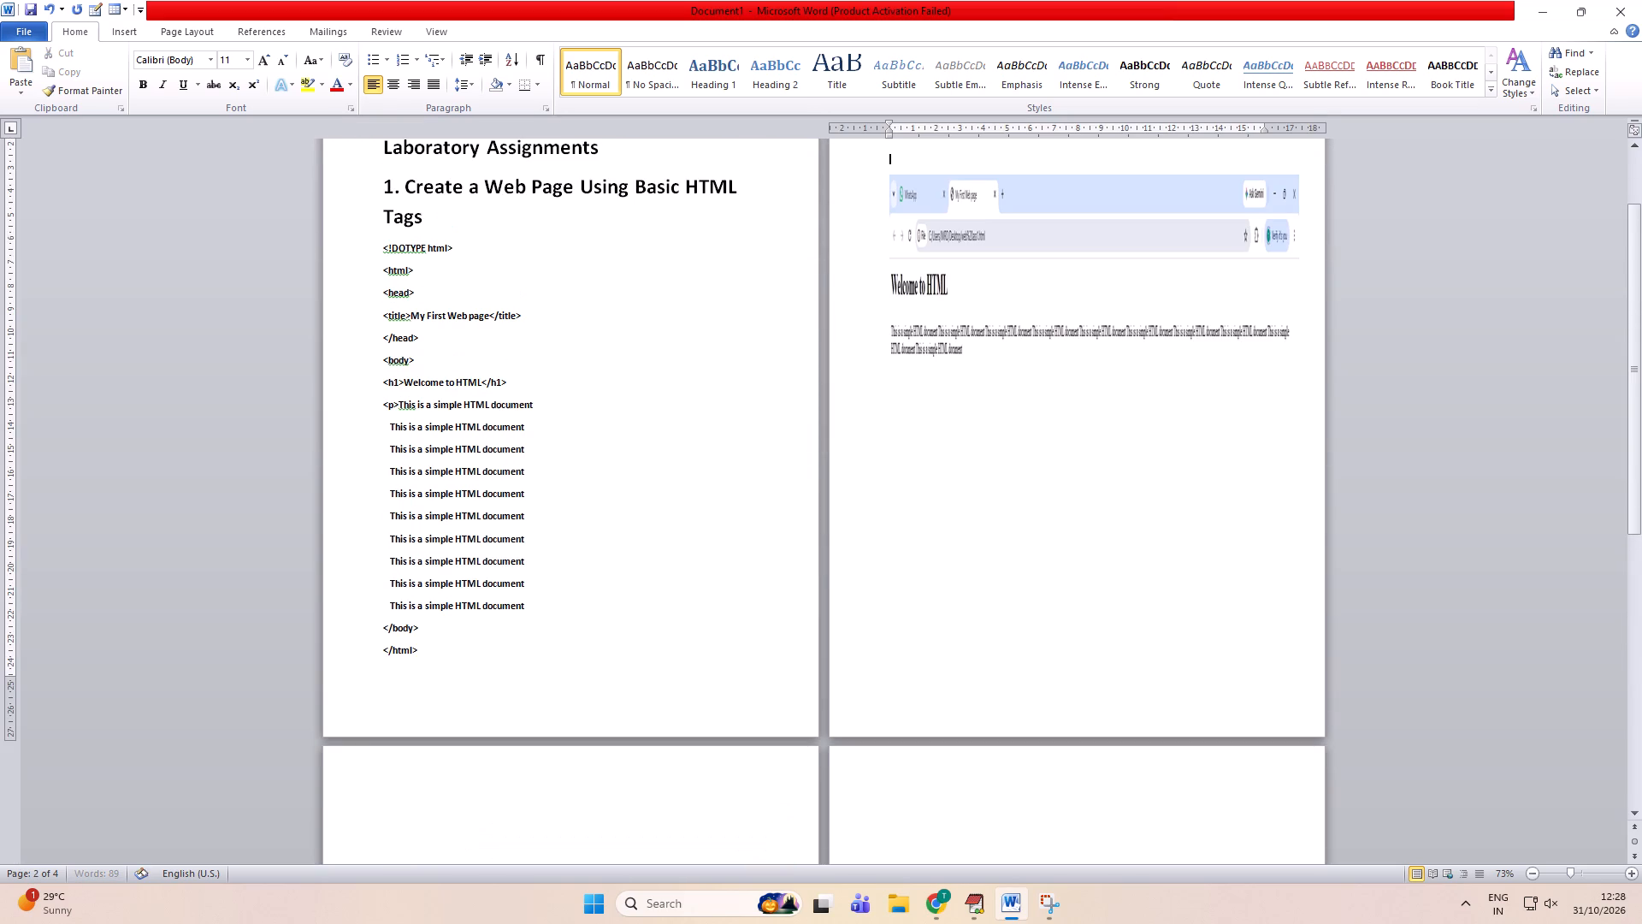
{"action": "scroll", "coordinate": [858, 477], "scroll_direction": "up", "scroll_amount": 5}
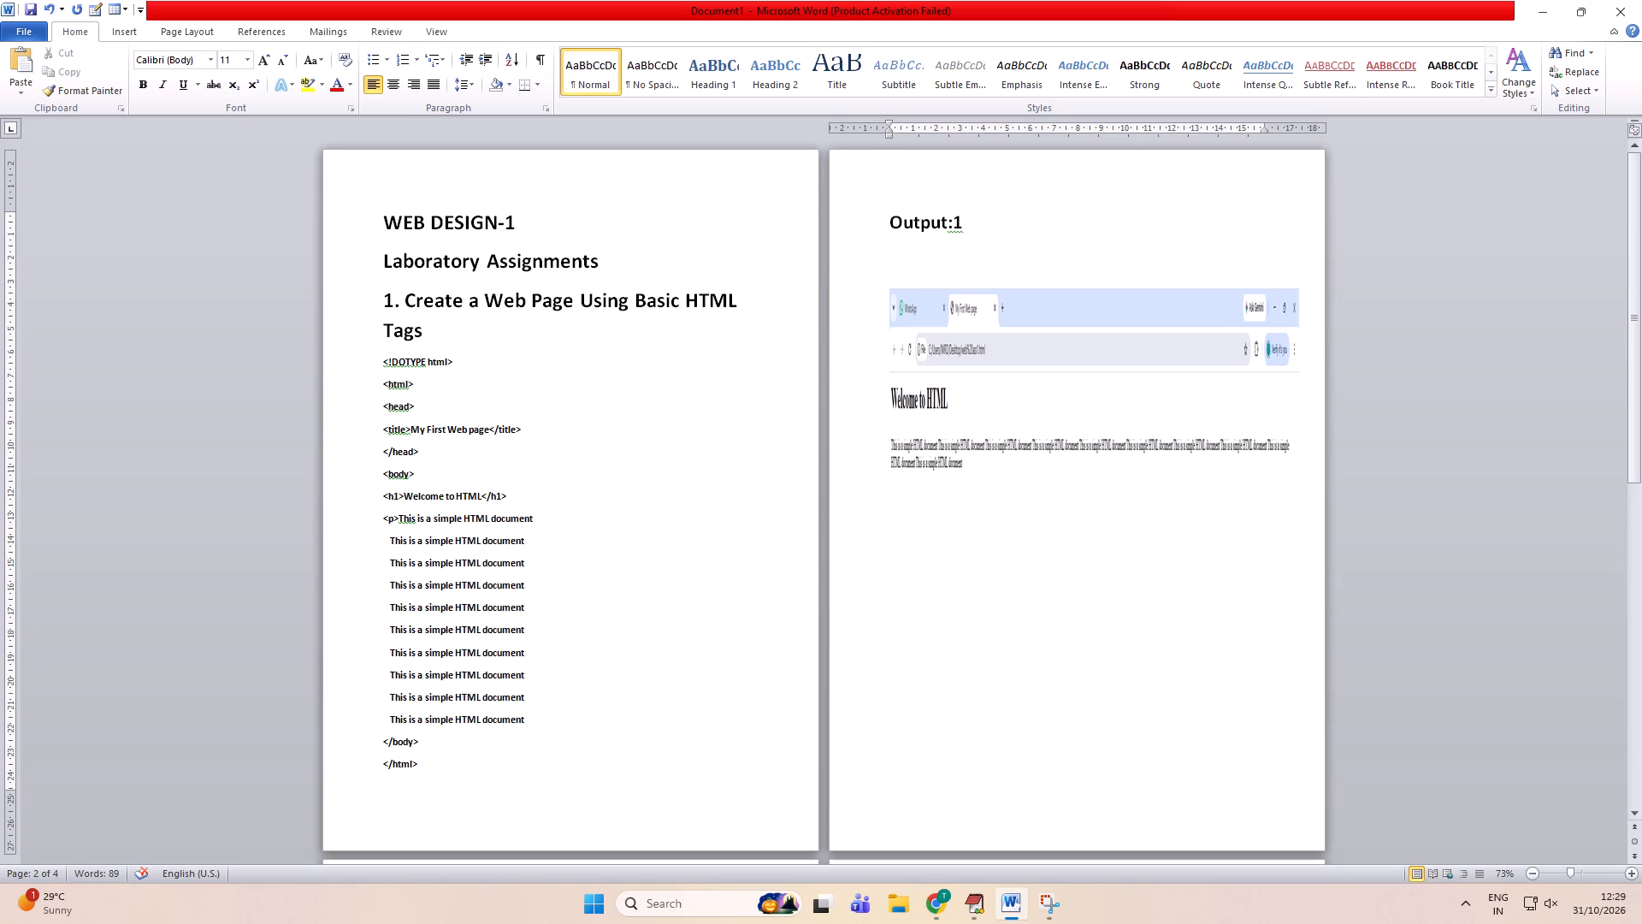
{"action": "left_click", "coordinate": [1011, 404]}
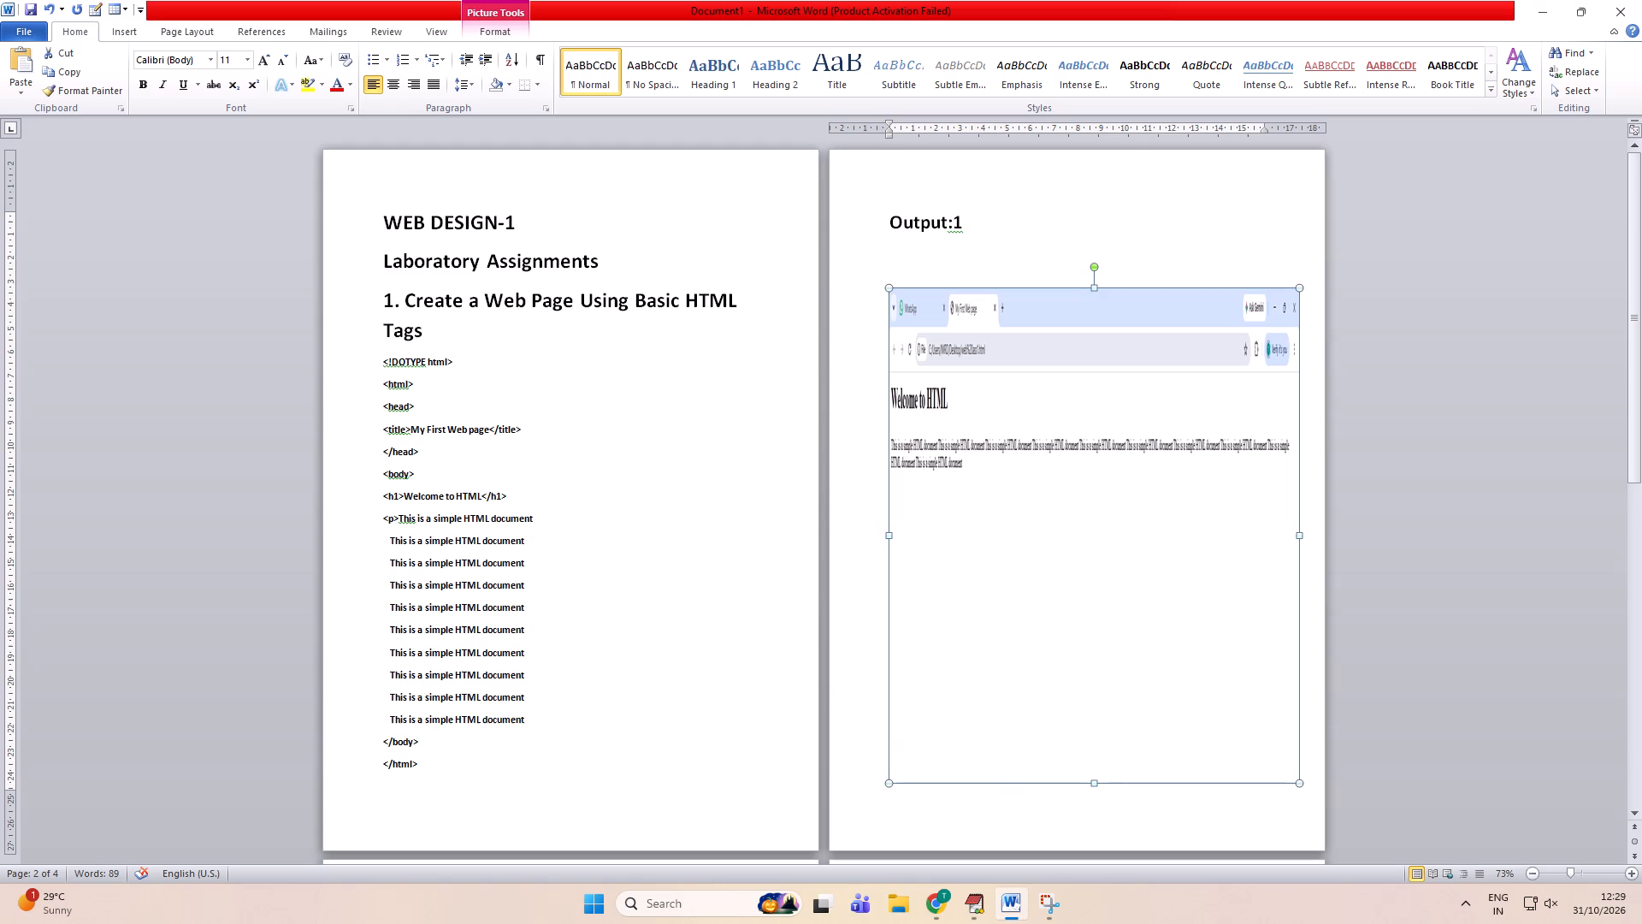
Correct the first code line on page one to <!DOCTYPE html> by adding the missing C.
{"action": "left_click", "coordinate": [407, 362]}
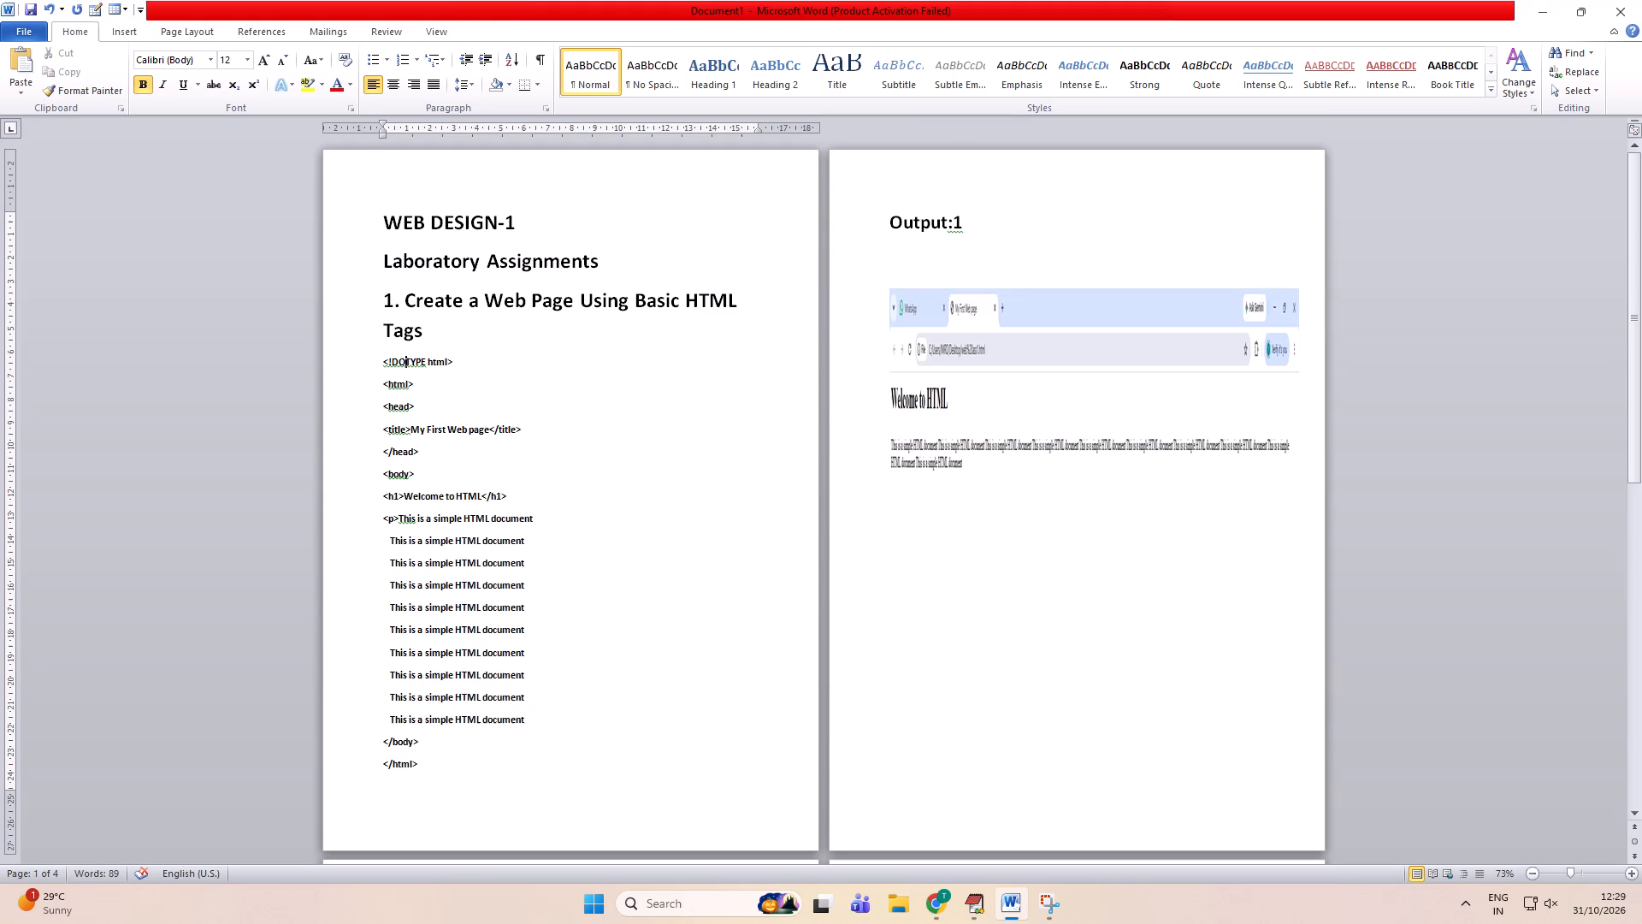
{"action": "key", "text": "shift+c"}
Shrink the screenshot to about a third of its height by raising its bottom edge, keeping its width.
{"action": "left_click", "coordinate": [1089, 371]}
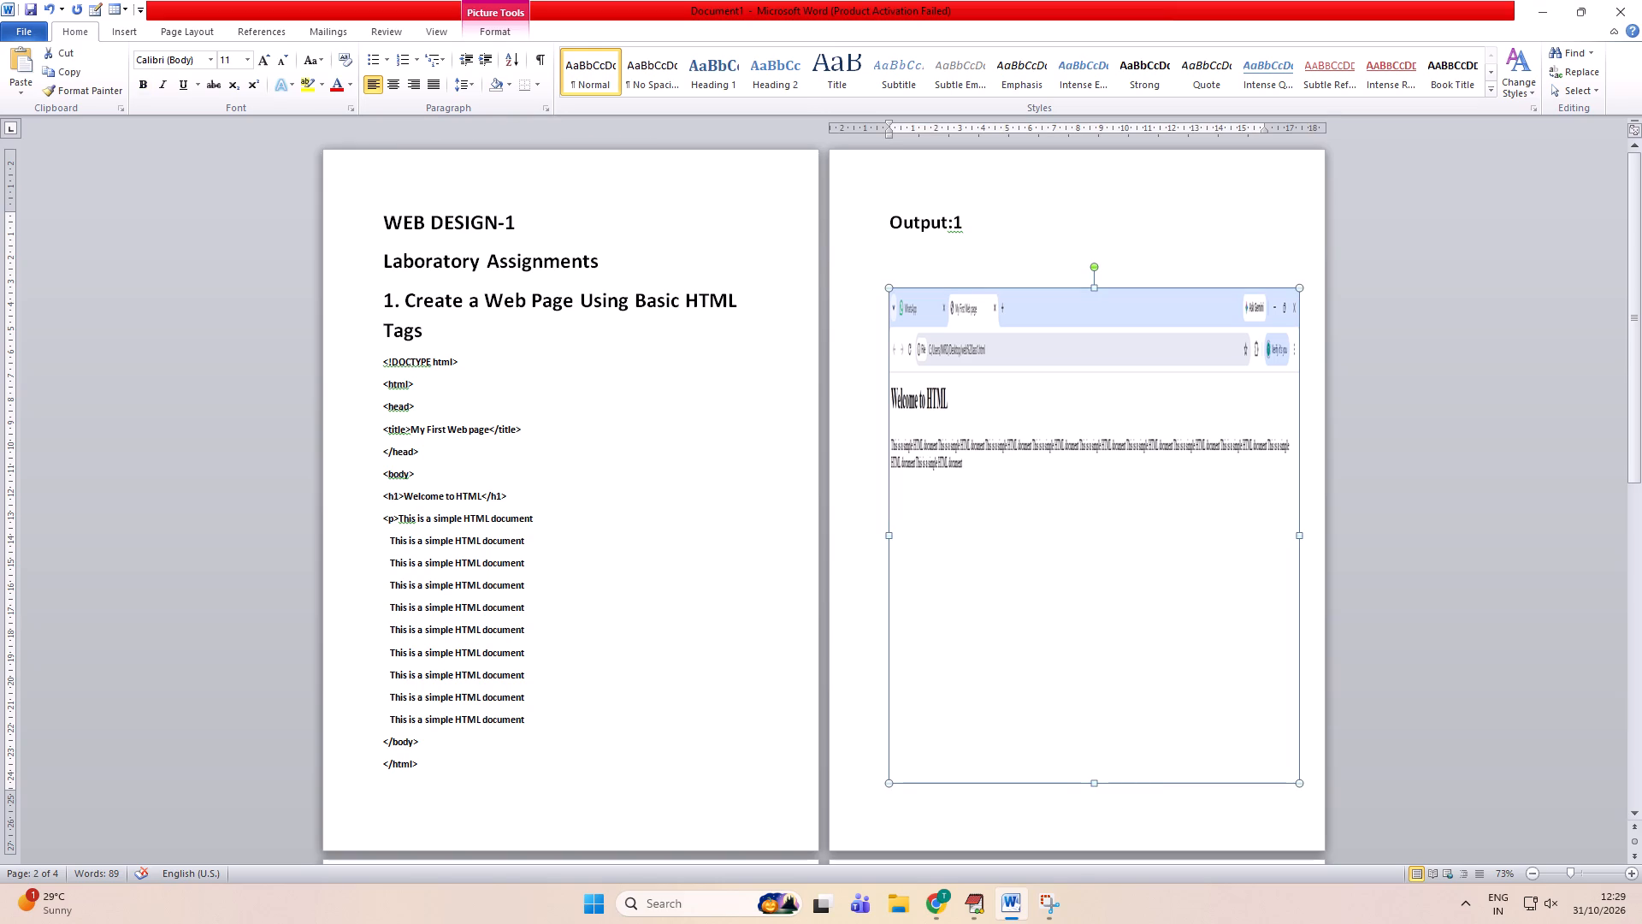
{"action": "left_click_drag", "start_coordinate": [1095, 785], "coordinate": [1199, 469]}
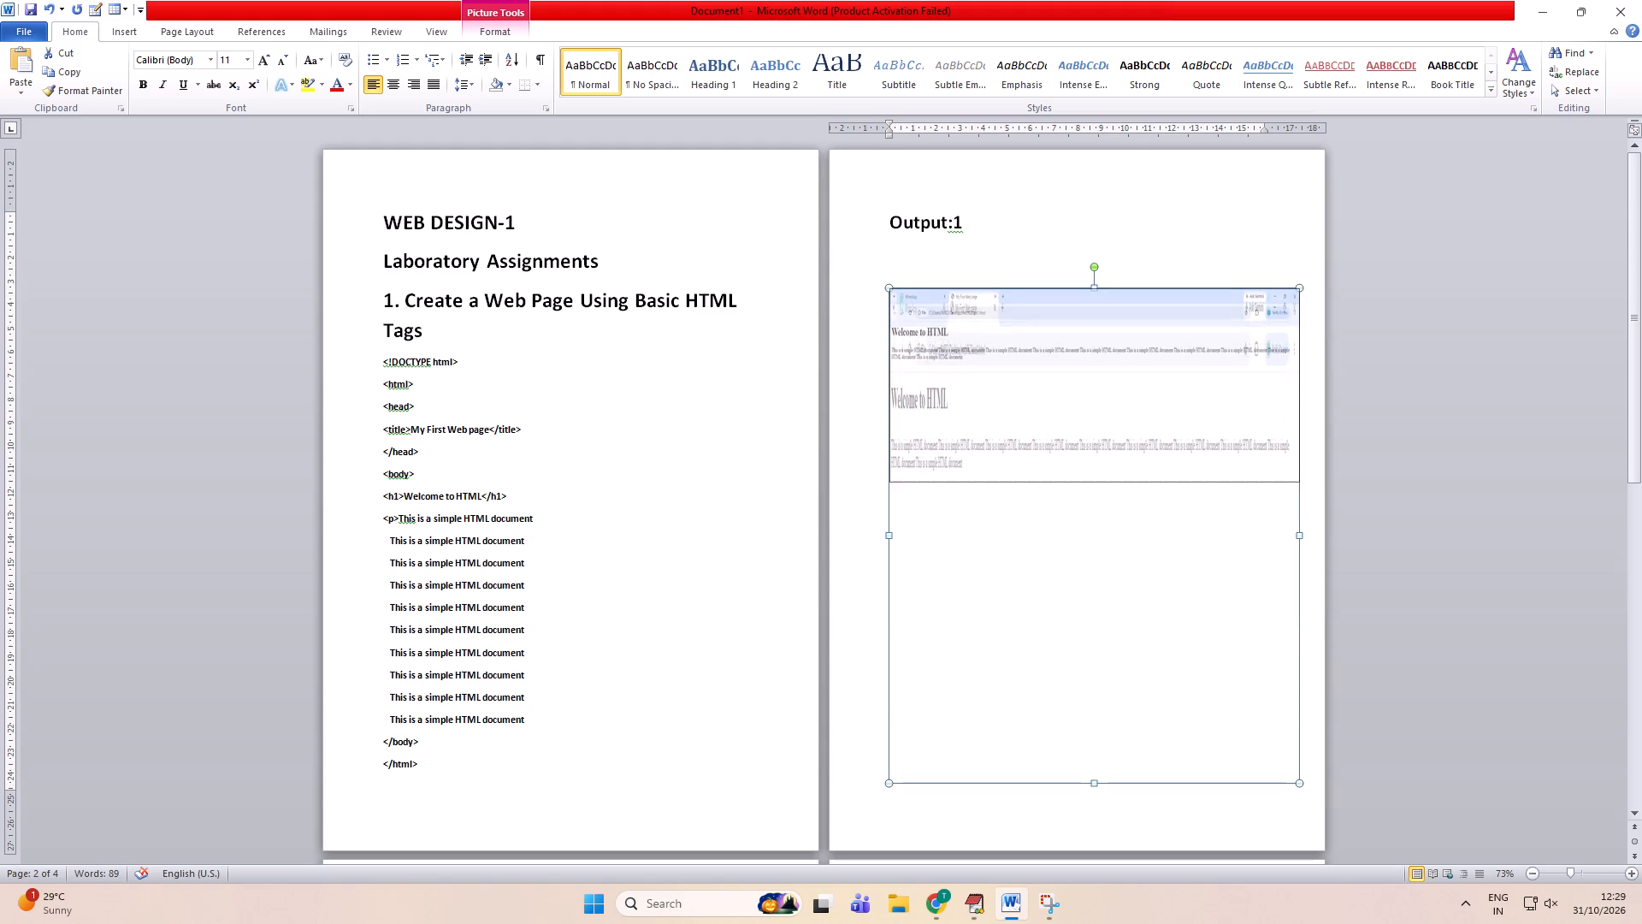
{"action": "left_click_drag", "start_coordinate": [1199, 469], "coordinate": [1200, 466]}
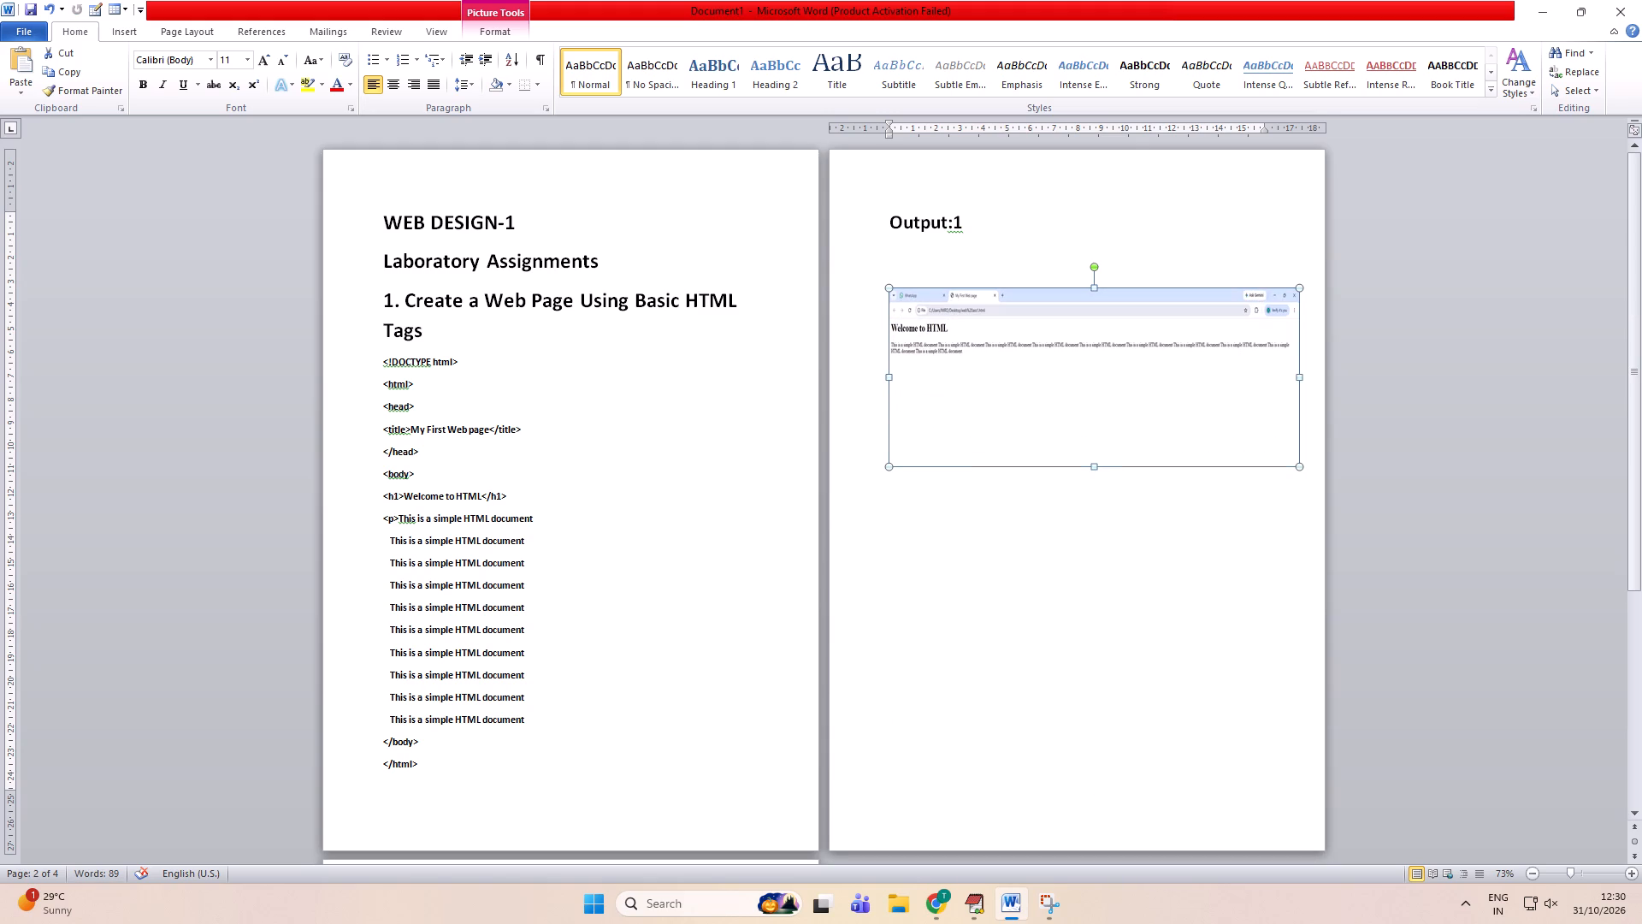
Place the text cursor at the start of blank page three.
{"action": "left_click", "coordinate": [749, 616]}
{"action": "scroll", "coordinate": [750, 617], "scroll_direction": "down", "scroll_amount": 6}
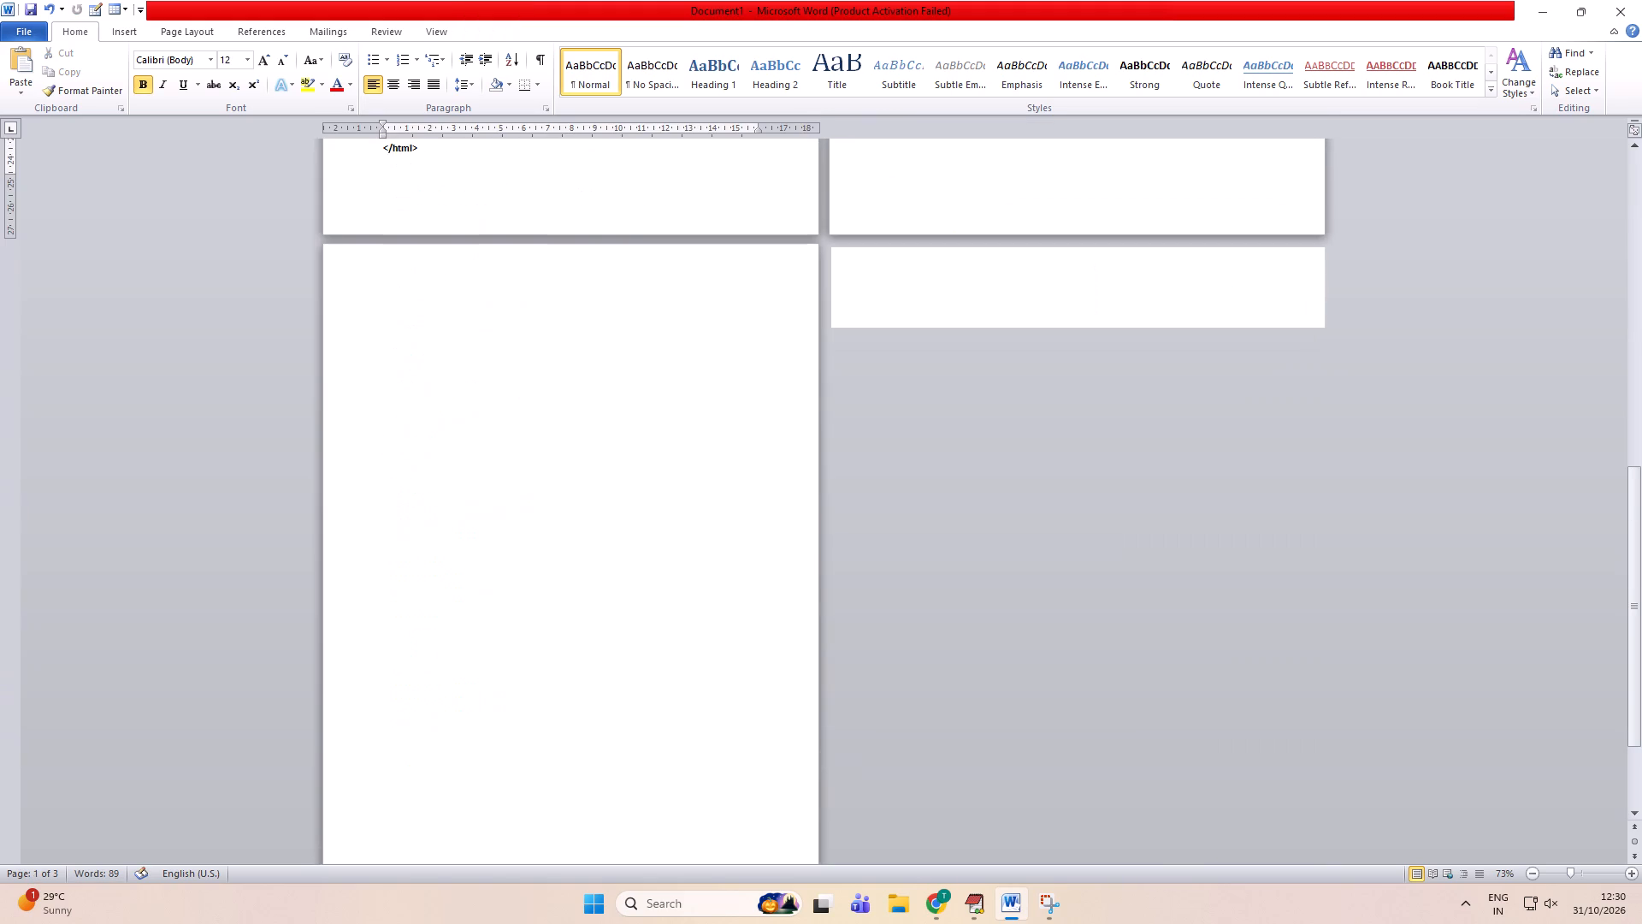
{"action": "left_click", "coordinate": [443, 317]}
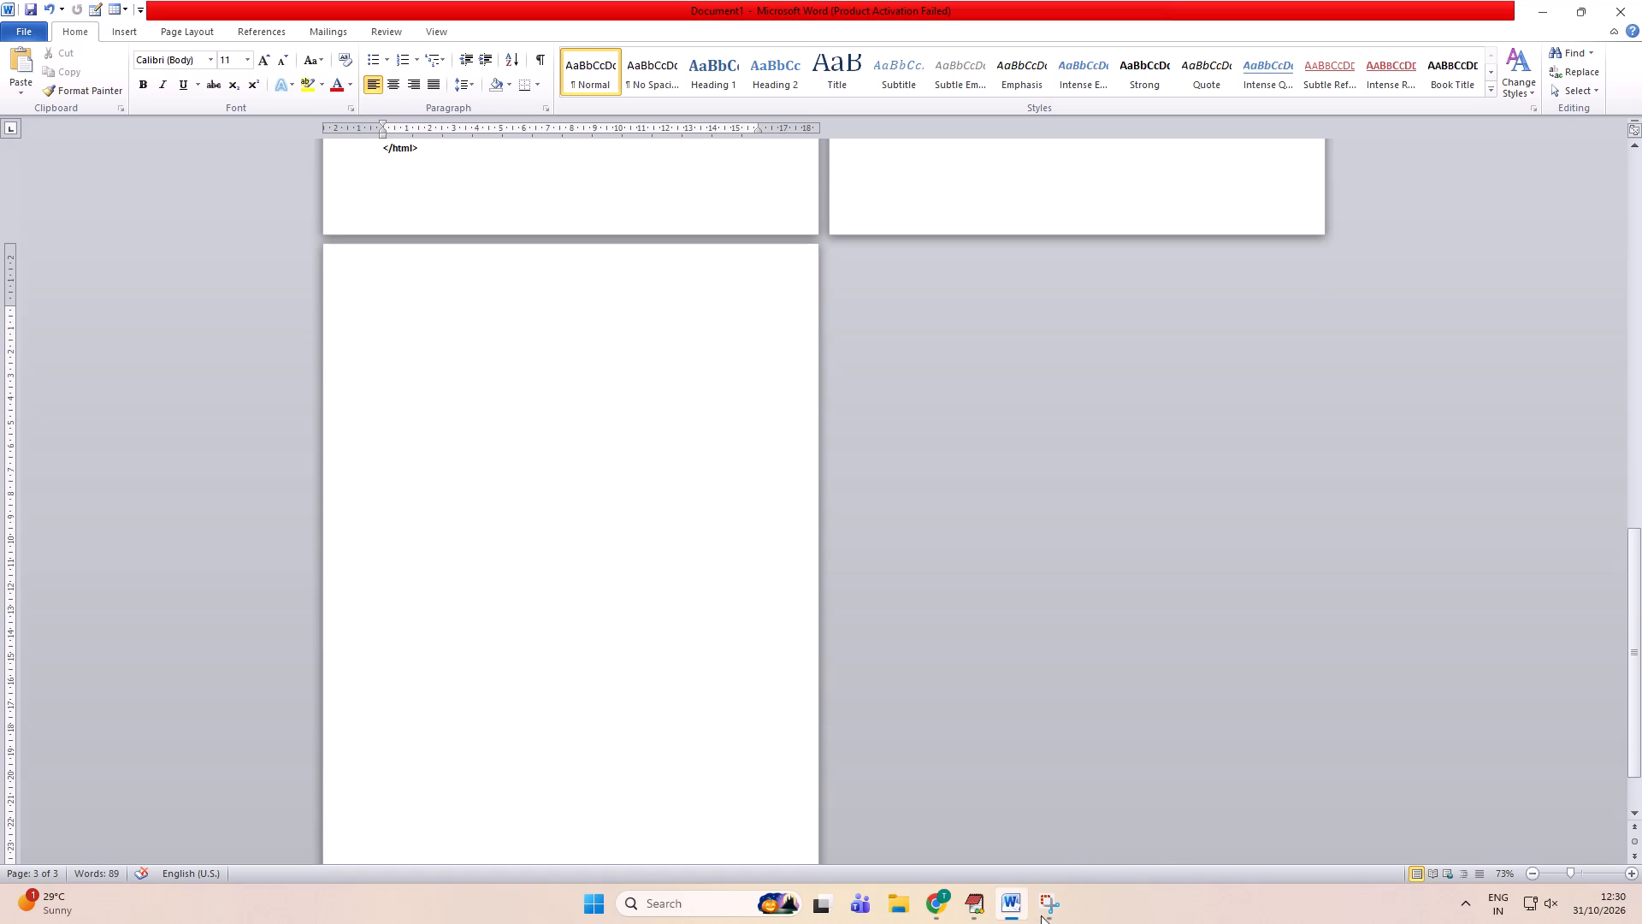
Switch to EditPlus and, in web ass1.html, delete the repeated paragraph text from the end of line 27 back into line 21.
{"action": "left_click", "coordinate": [973, 904]}
{"action": "scroll", "coordinate": [994, 865], "scroll_direction": "up", "scroll_amount": 8}
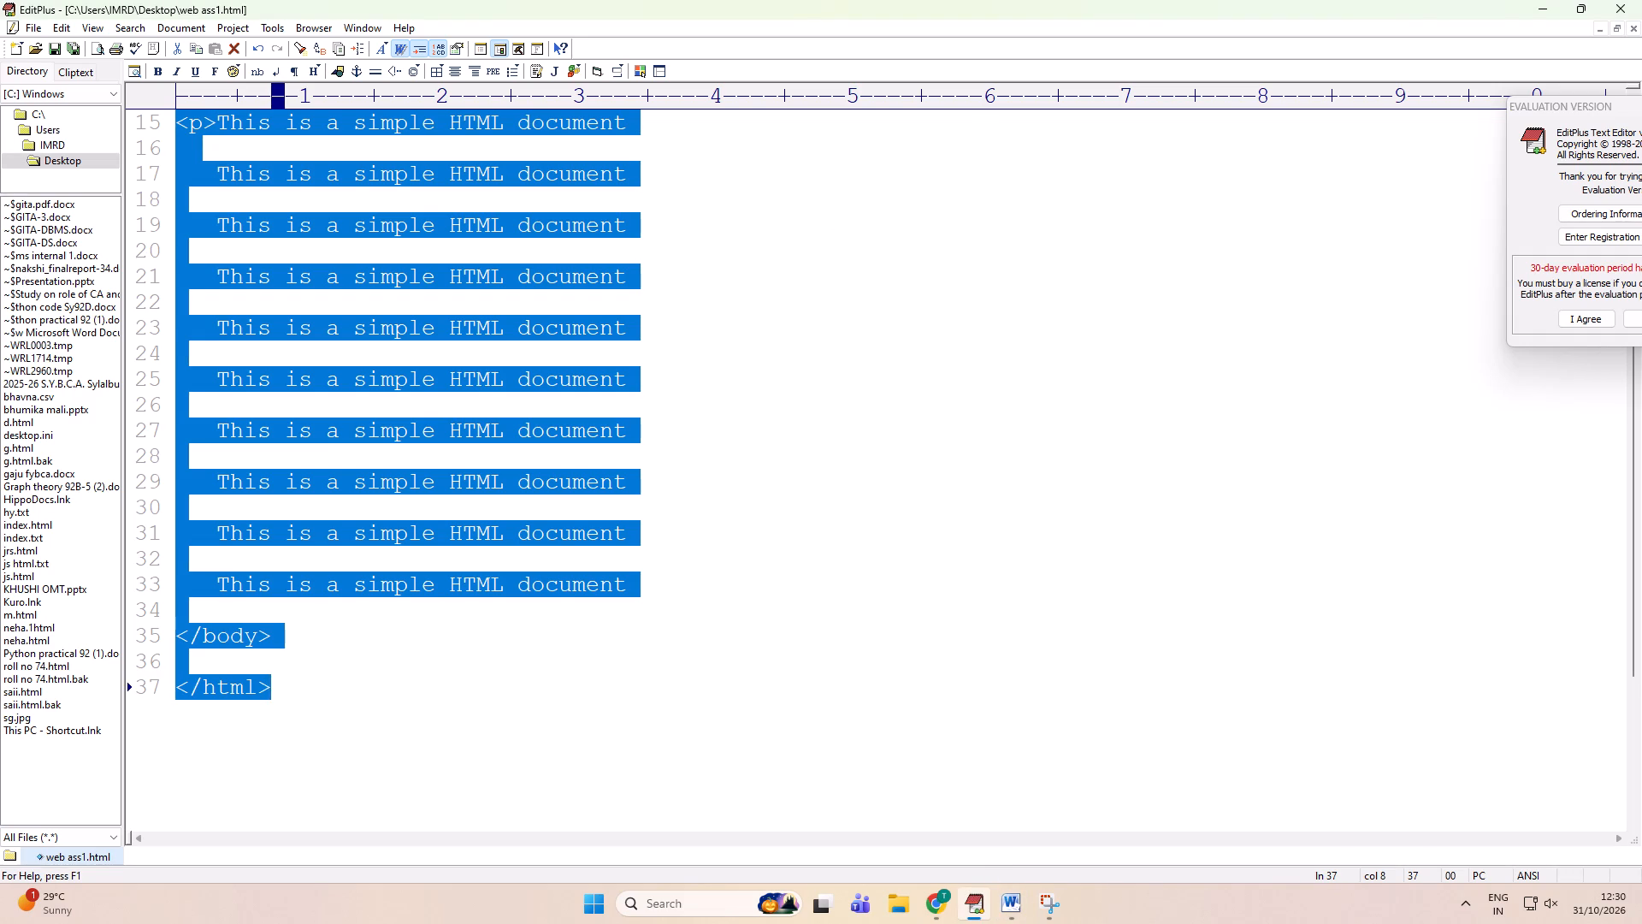
{"action": "scroll", "coordinate": [976, 594], "scroll_direction": "up", "scroll_amount": 13}
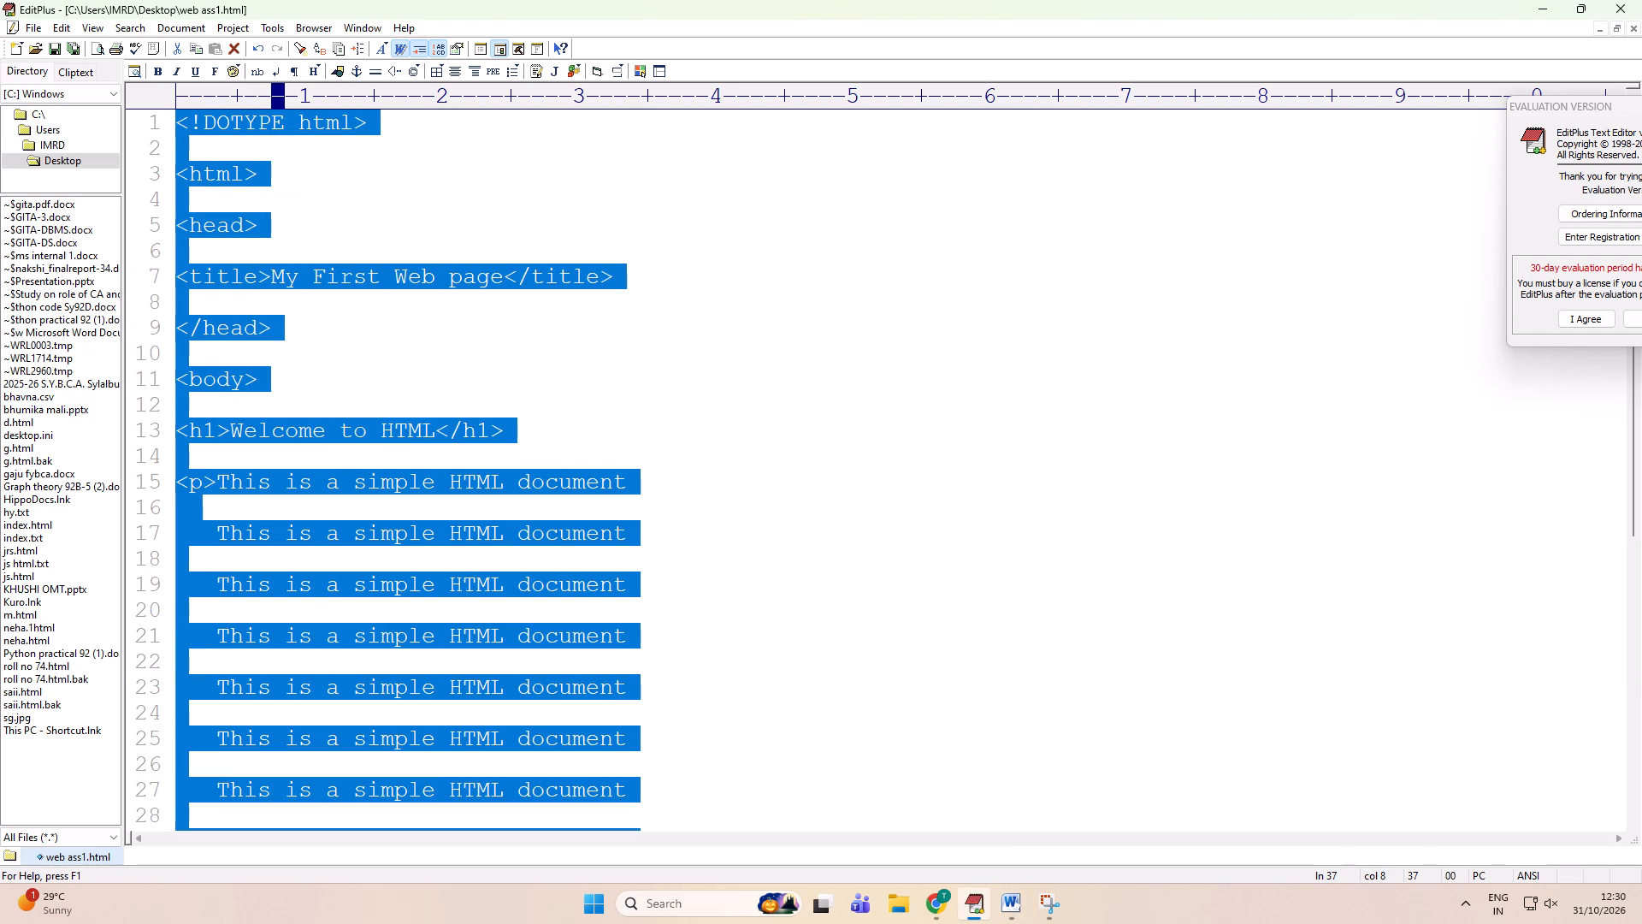
{"action": "left_click", "coordinate": [312, 172]}
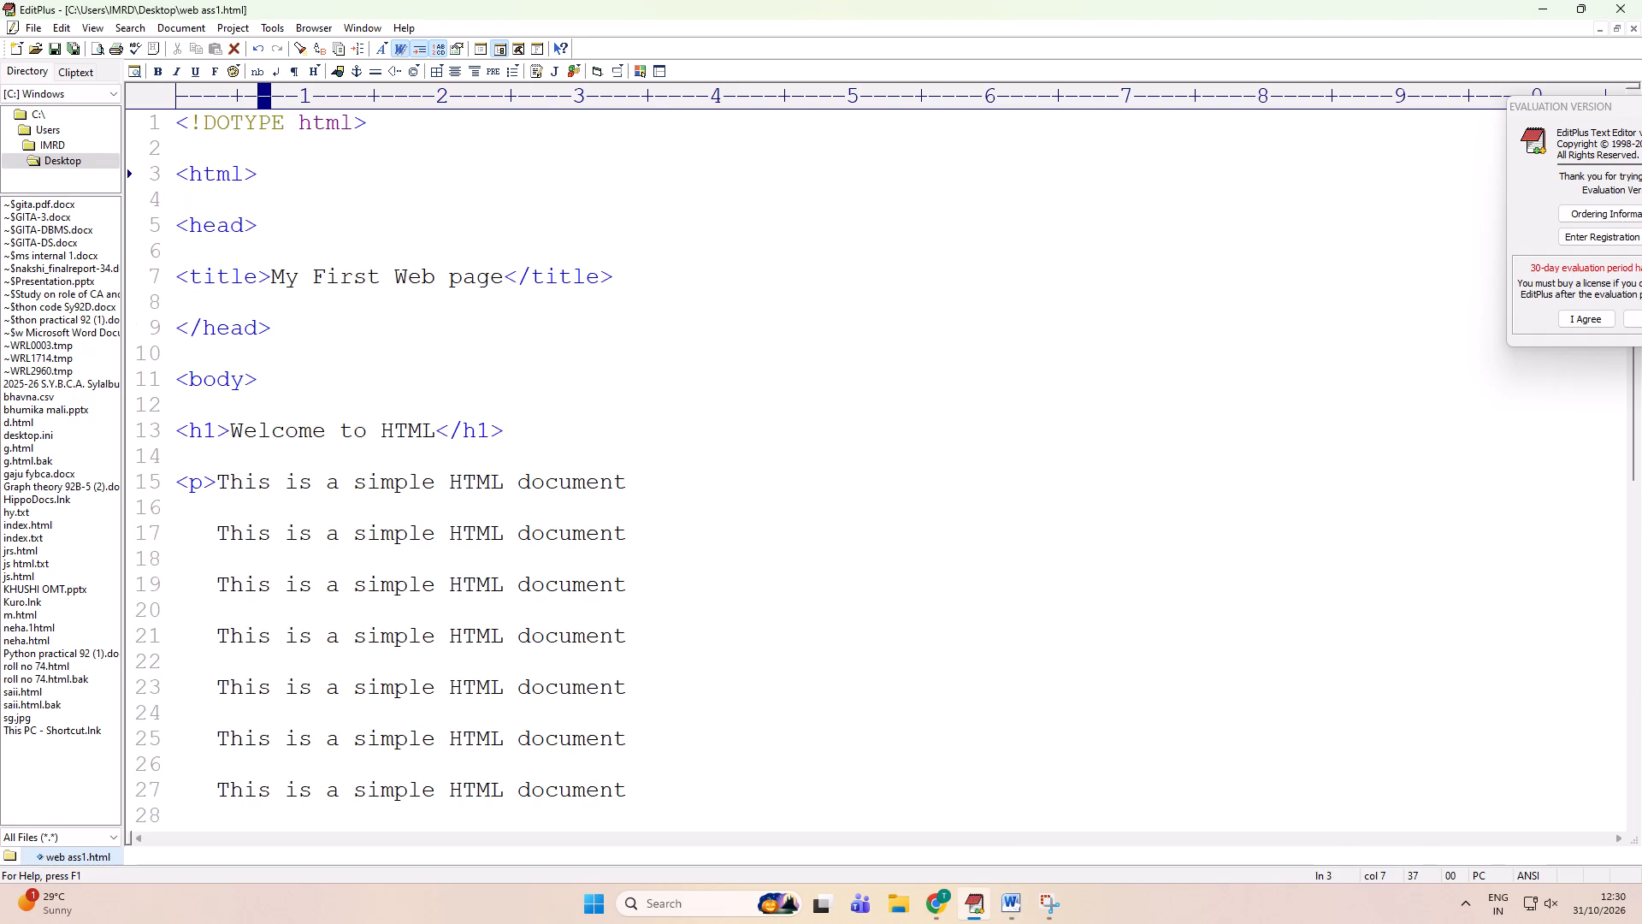
{"action": "left_click", "coordinate": [632, 790]}
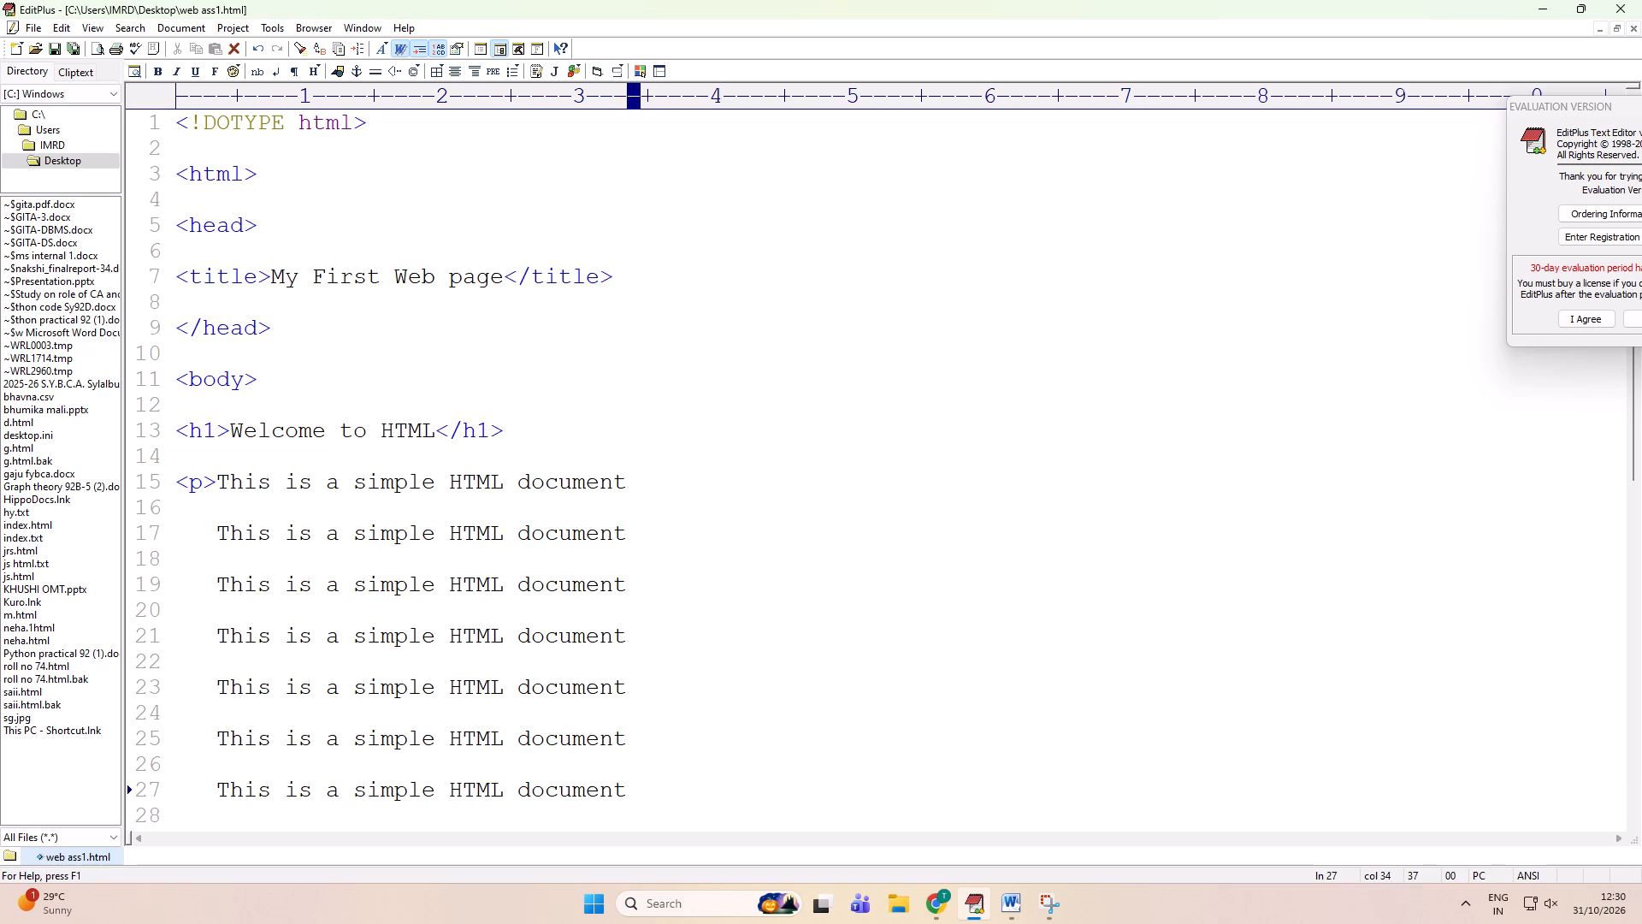
{"action": "key", "text": "BackSpace"}
{"action": "key", "text": "BackSpace"}
{"action": "key", "text": "BackSpace"}
{"action": "key", "text": "BackSpace"}
{"action": "key", "text": "BackSpace"}
{"action": "key", "text": "BackSpace"}
{"action": "key", "text": "BackSpace"}
{"action": "key", "text": "BackSpace"}
{"action": "key", "text": "BackSpace"}
{"action": "key", "text": "BackSpace"}
{"action": "key", "text": "BackSpace"}
{"action": "key", "text": "BackSpace"}
{"action": "key", "text": "BackSpace"}
{"action": "key", "text": "BackSpace"}
{"action": "key", "text": "BackSpace"}
{"action": "key", "text": "BackSpace"}
{"action": "key", "text": "BackSpace"}
{"action": "key", "text": "BackSpace"}
{"action": "key", "text": "BackSpace"}
{"action": "key", "text": "BackSpace"}
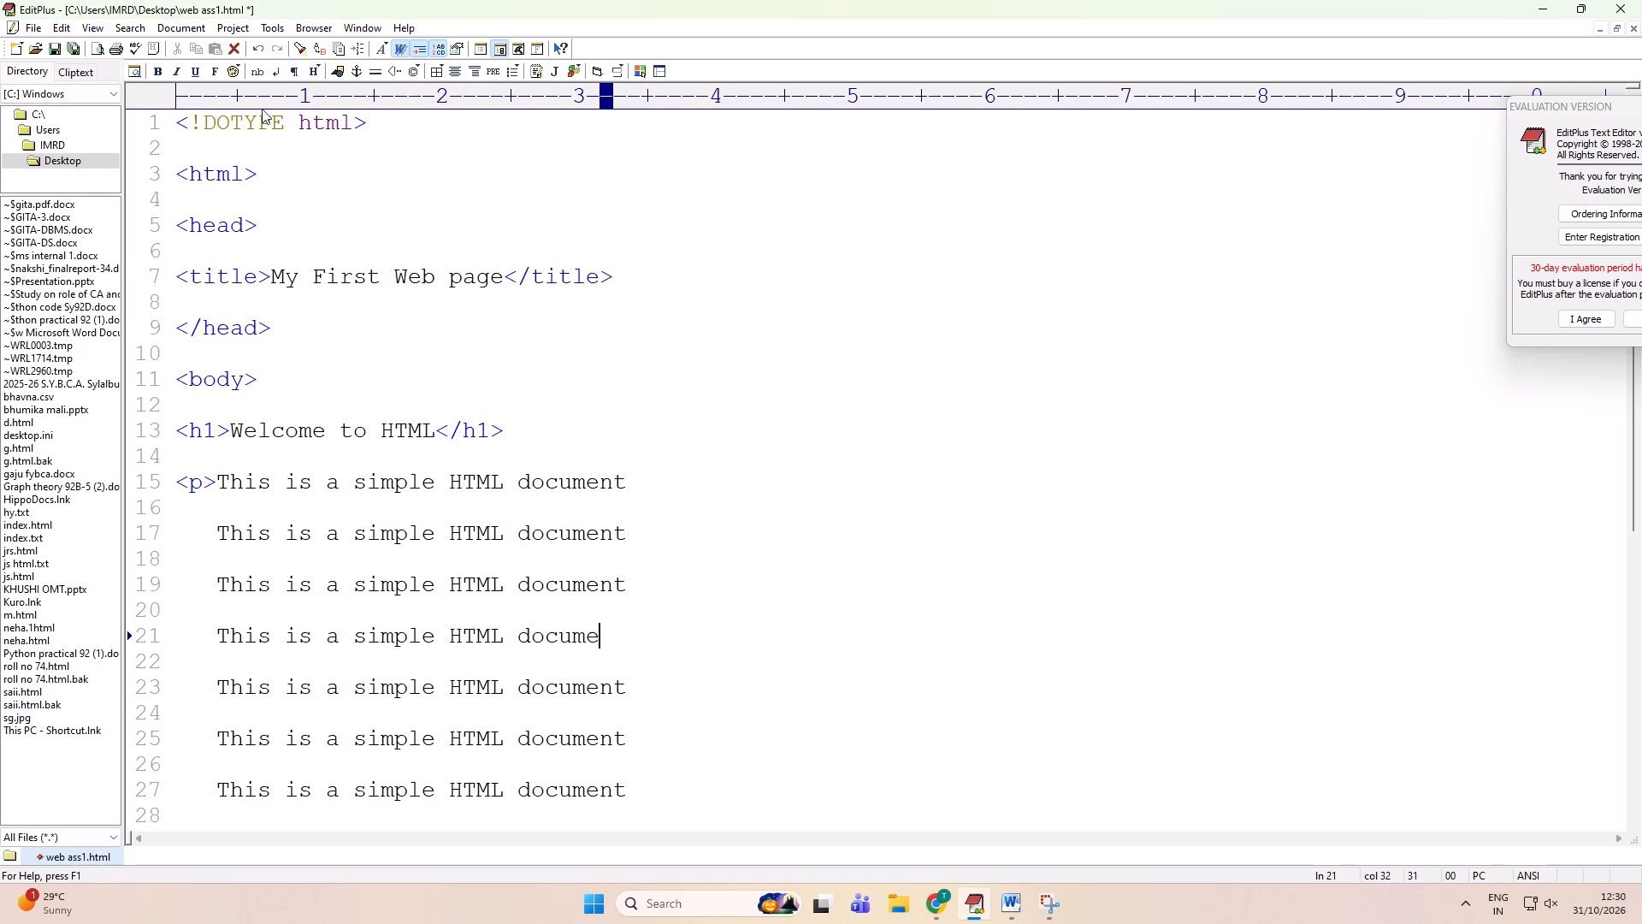
Create a new HTML page for the next assignment's code.
{"action": "left_click", "coordinate": [35, 30]}
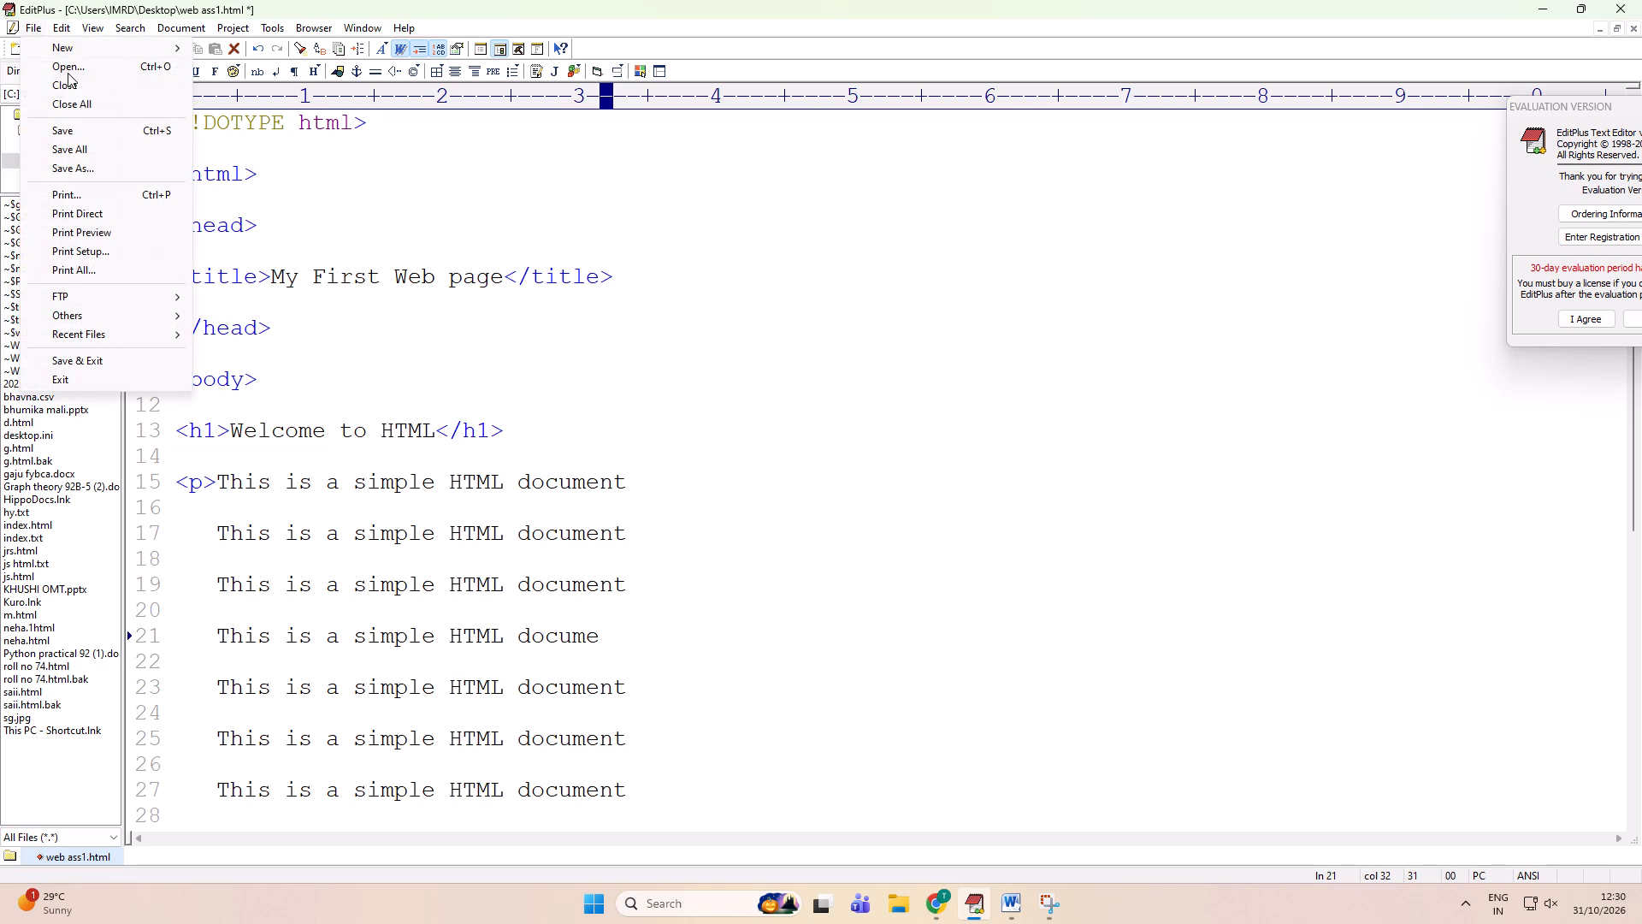
{"action": "left_click", "coordinate": [83, 54]}
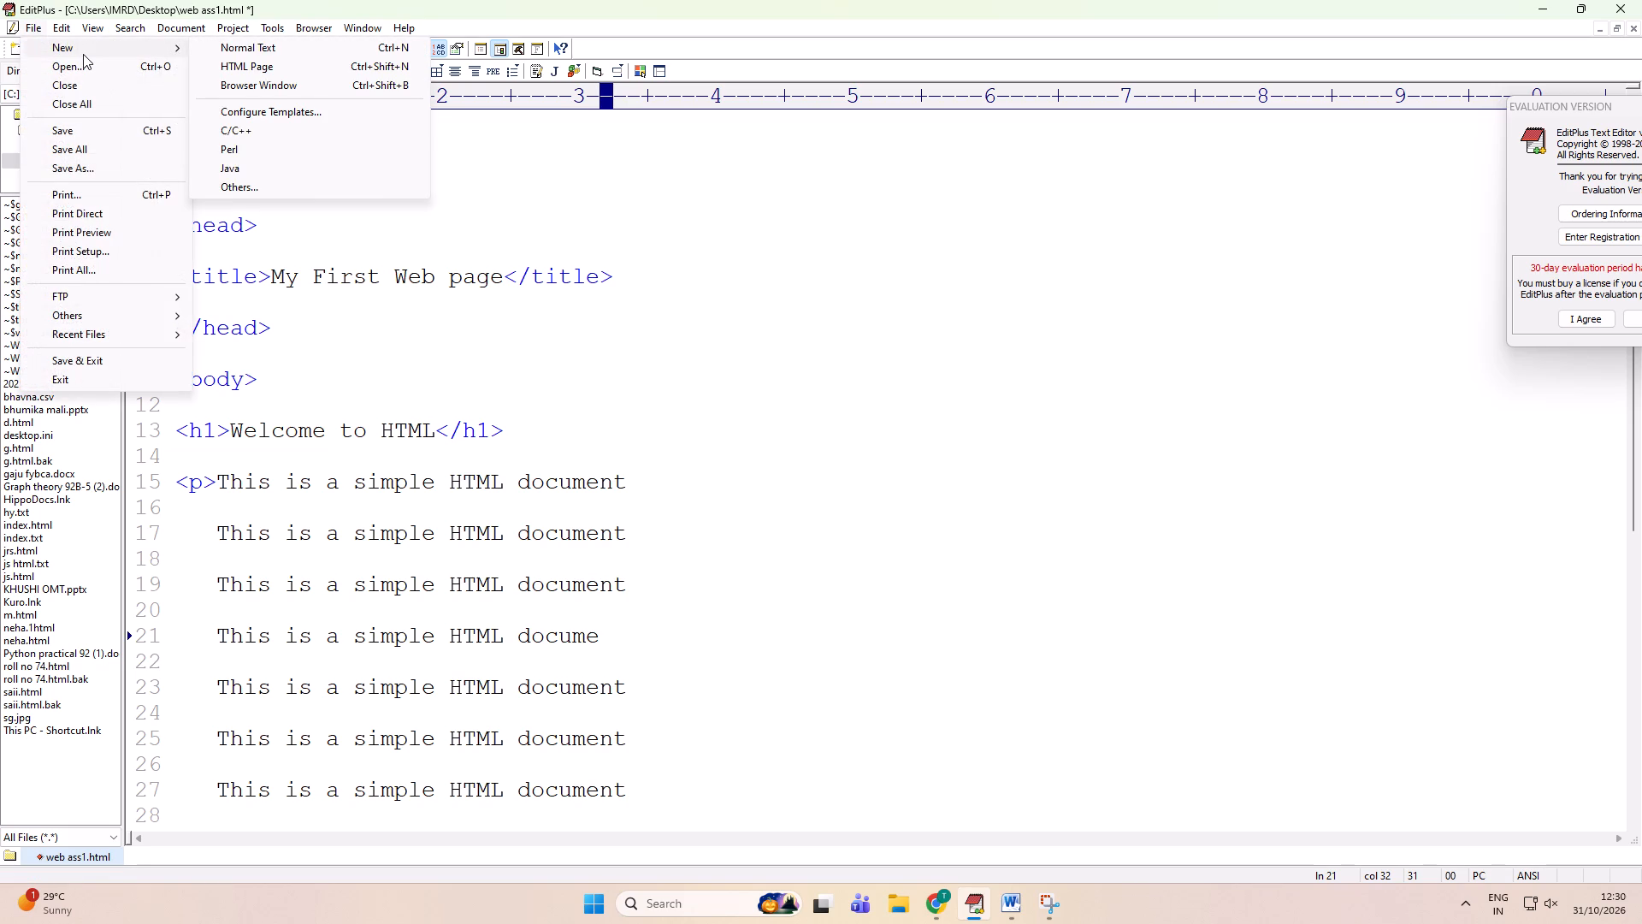
{"action": "left_click", "coordinate": [216, 64]}
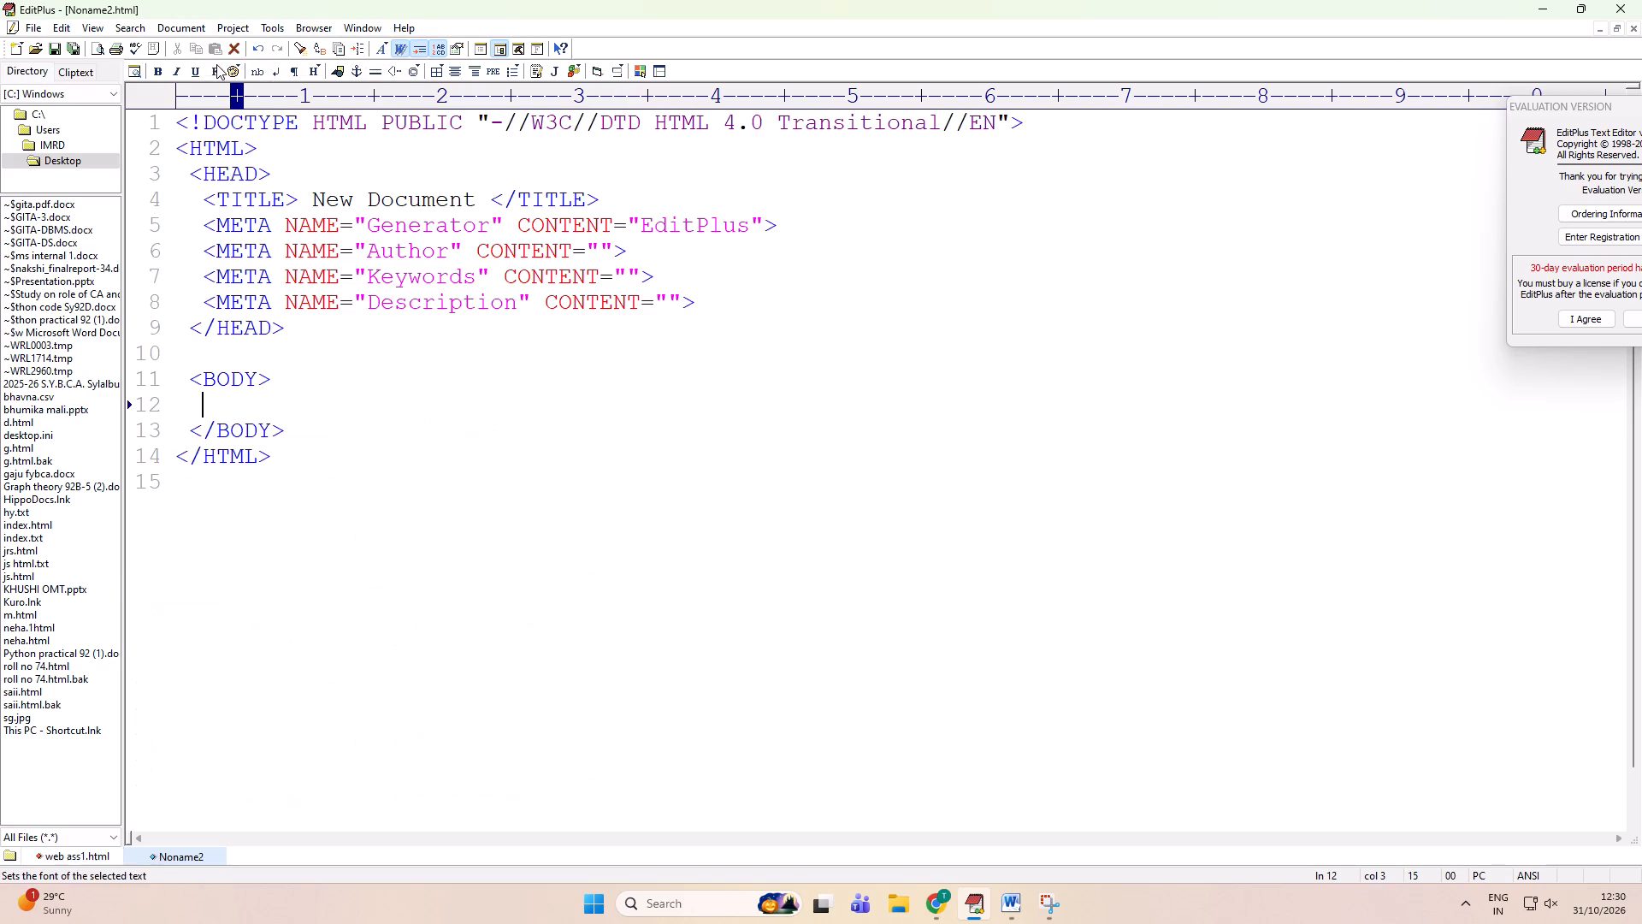
Clear the default template code from the new page, deleting backward from the blank line below </HTML>.
{"action": "left_click", "coordinate": [402, 510]}
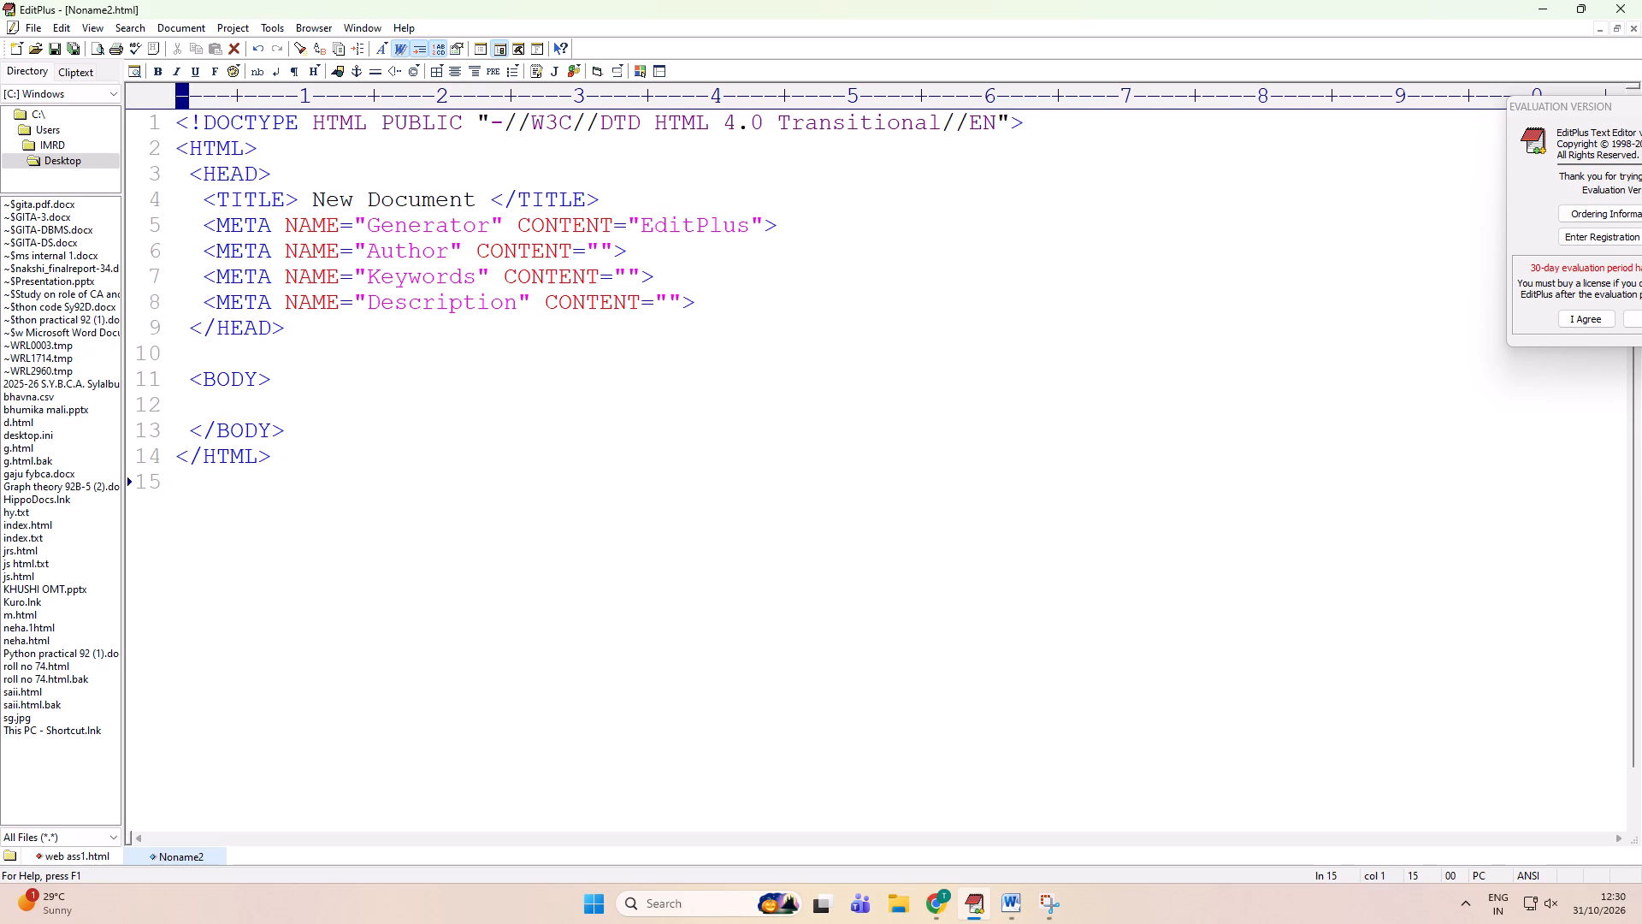
{"action": "key", "text": "BackSpace"}
{"action": "key", "text": "BackSpace"}
{"action": "key", "text": "BackSpace"}
{"action": "key", "text": "BackSpace"}
{"action": "key", "text": "BackSpace"}
{"action": "key", "text": "BackSpace"}
{"action": "key", "text": "BackSpace"}
{"action": "key", "text": "BackSpace"}
{"action": "key", "text": "BackSpace"}
{"action": "key", "text": "BackSpace"}
{"action": "key", "text": "BackSpace"}
{"action": "key", "text": "BackSpace"}
{"action": "key", "text": "BackSpace"}
{"action": "key", "text": "BackSpace"}
{"action": "key", "text": "BackSpace"}
{"action": "key", "text": "BackSpace"}
{"action": "key", "text": "BackSpace"}
{"action": "key", "text": "BackSpace"}
{"action": "key", "text": "BackSpace"}
{"action": "key", "text": "BackSpace"}
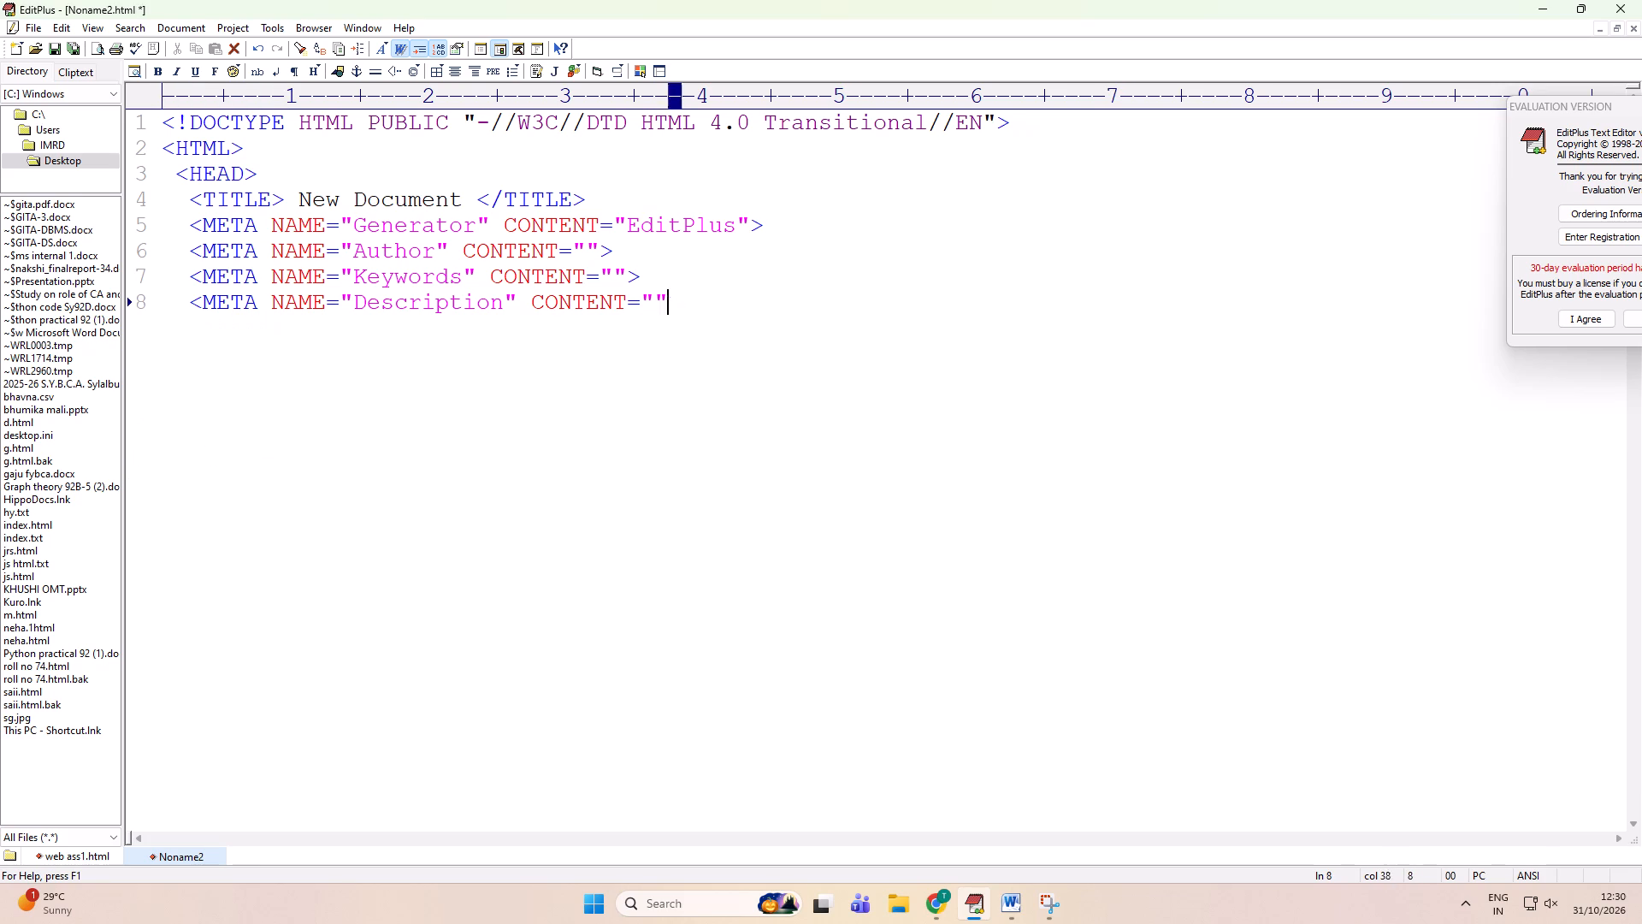
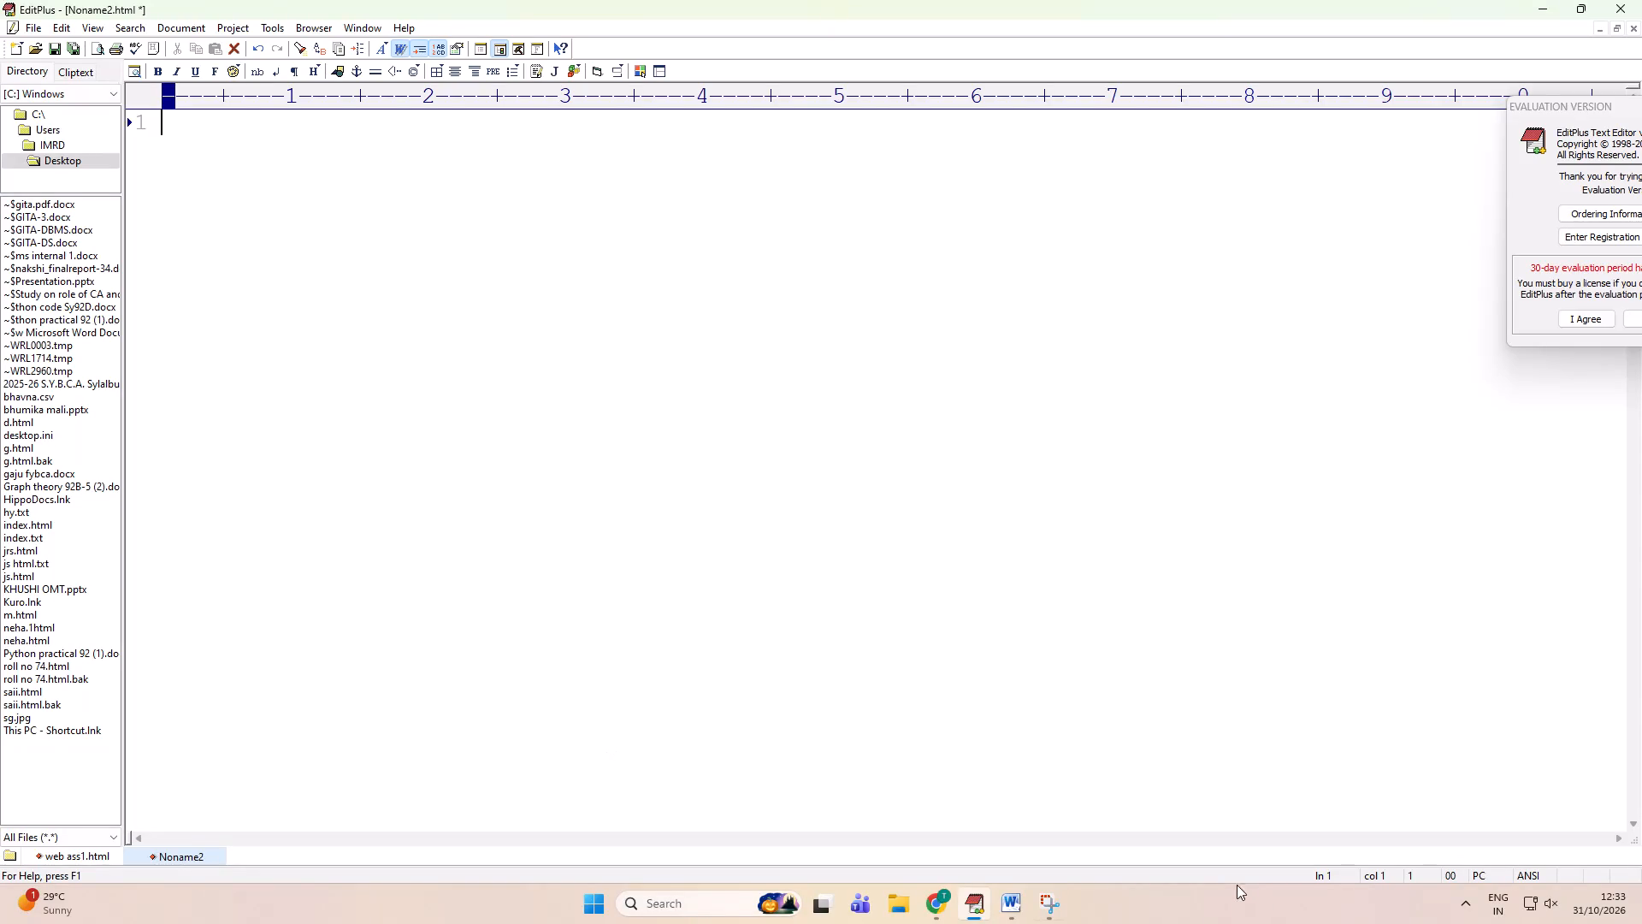
Switch from EditPlus to the Chrome window with the web ass1.html page.
{"action": "left_click", "coordinate": [948, 909]}
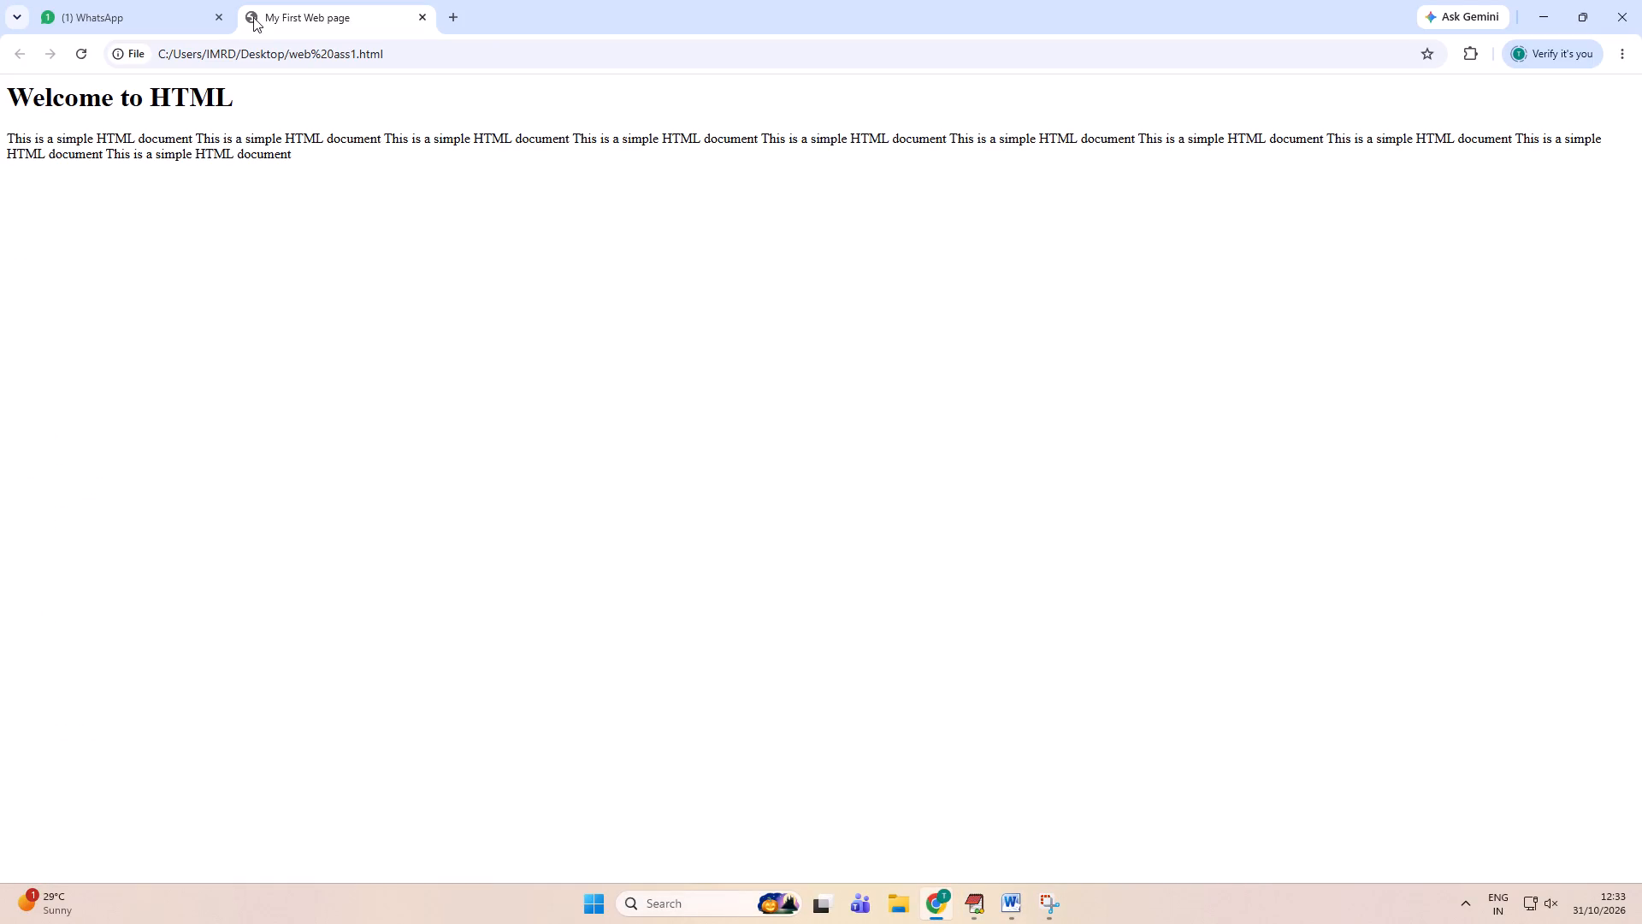